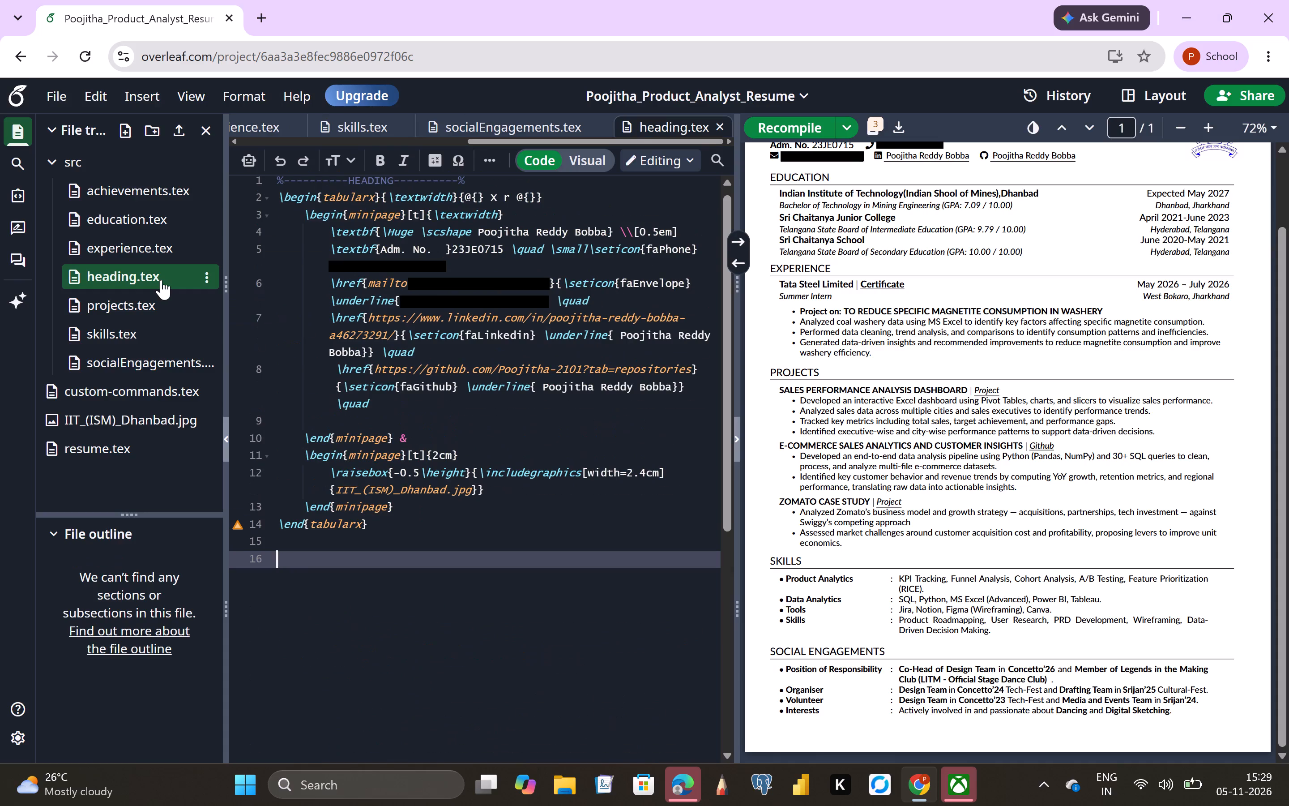
In socialEngagements.tex, change the Organiser entry's Concetto'24 team from Design to Marketing and recompile the resume.
click(145, 343)
click(144, 367)
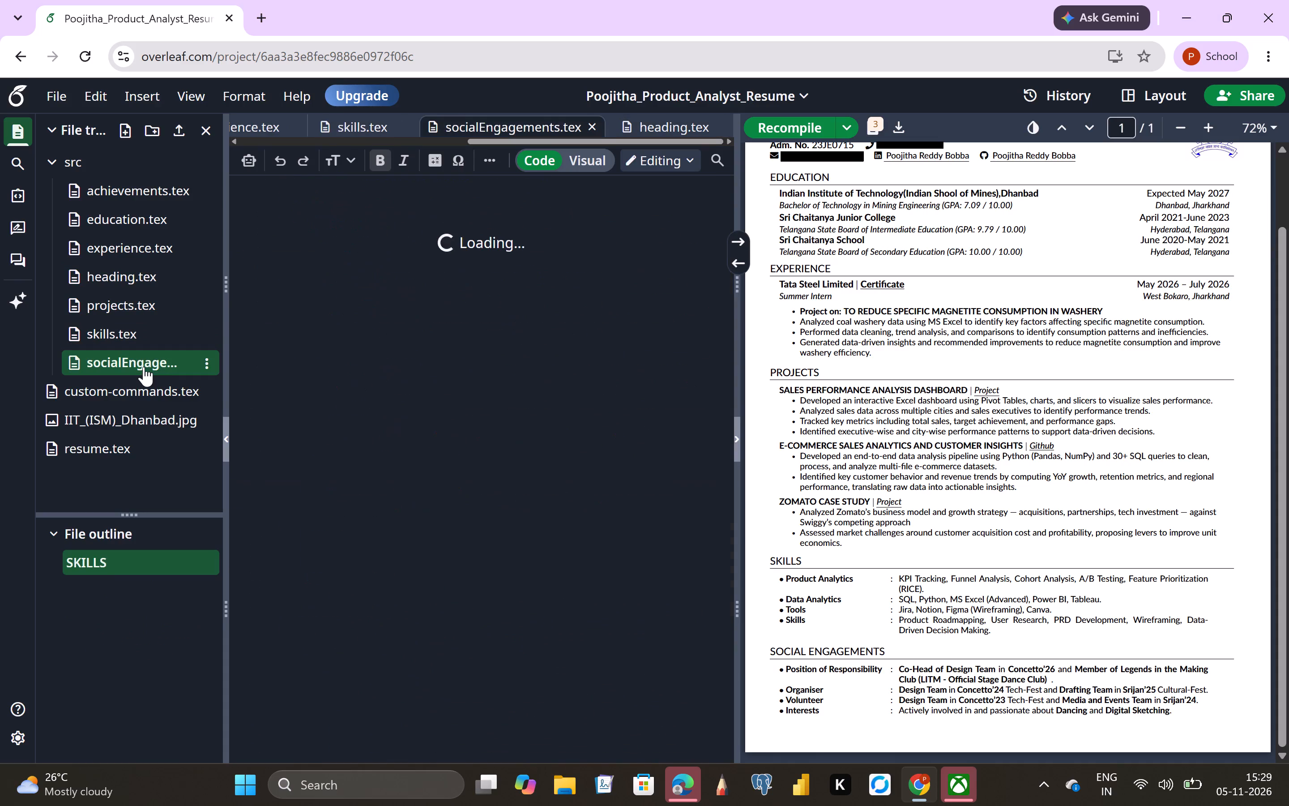
scroll(875, 706, down, 1)
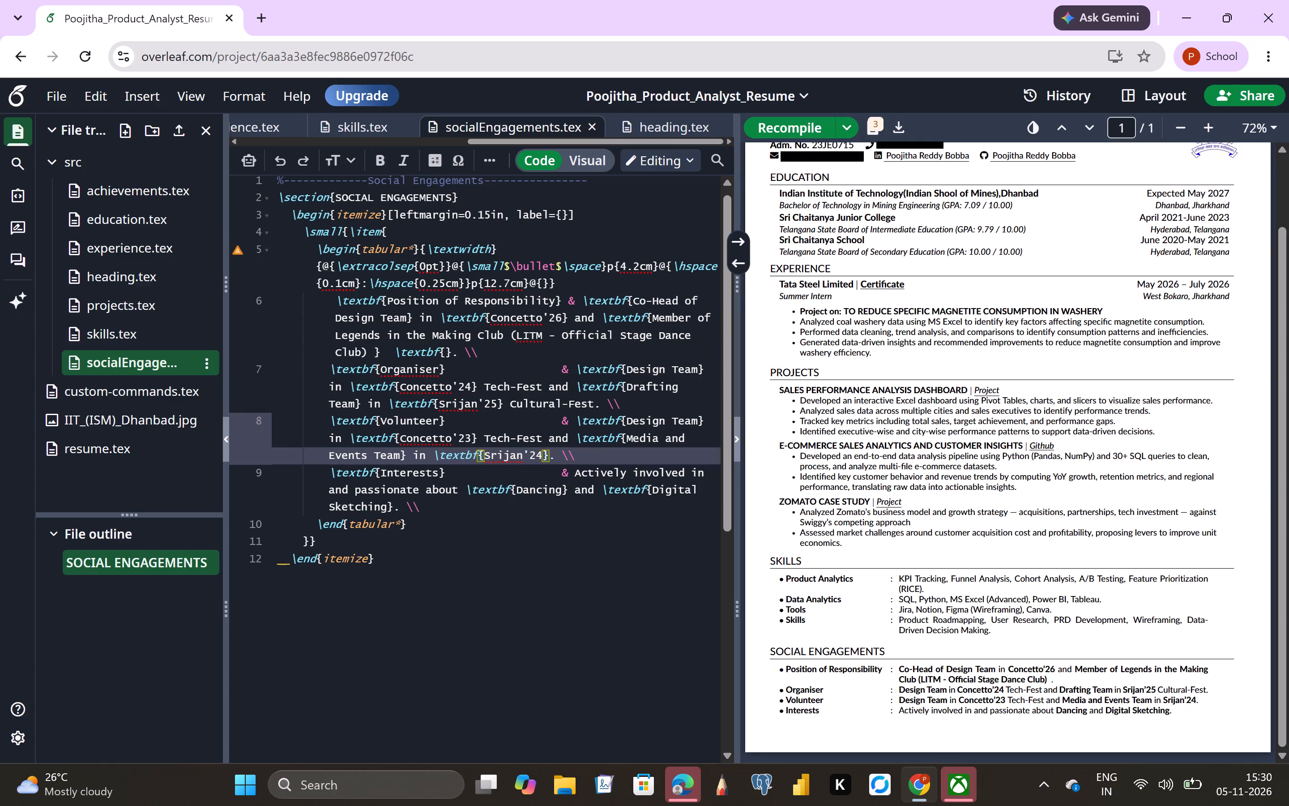
drag(627, 370, 666, 368)
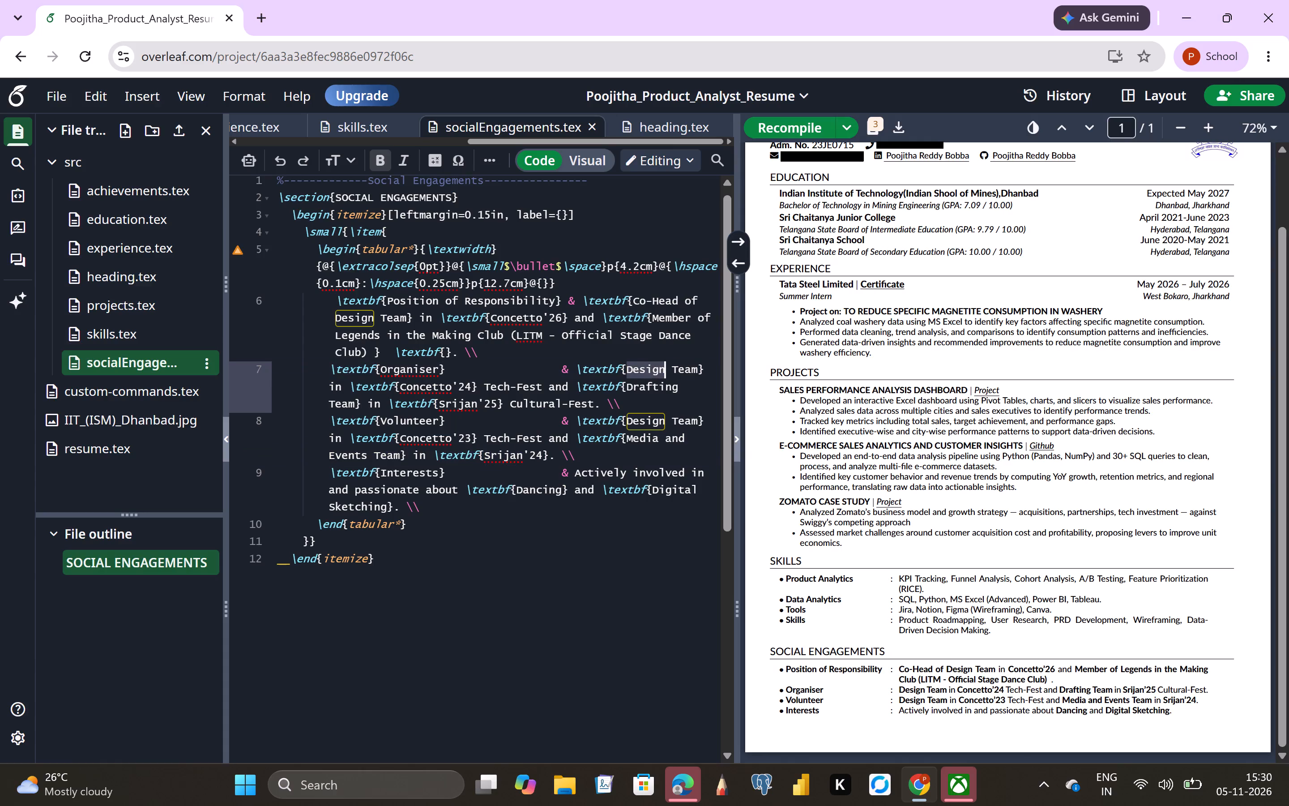
key(BackSpace)
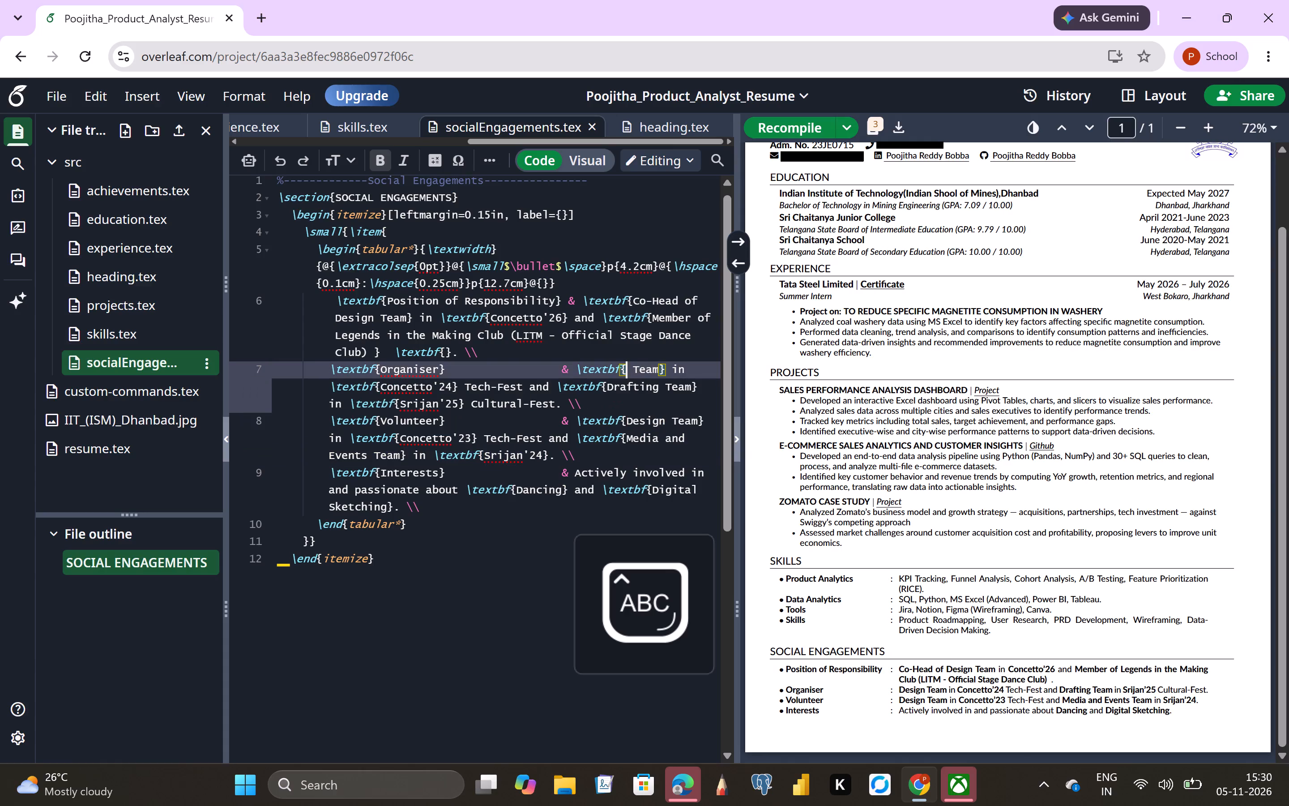
text(ar)
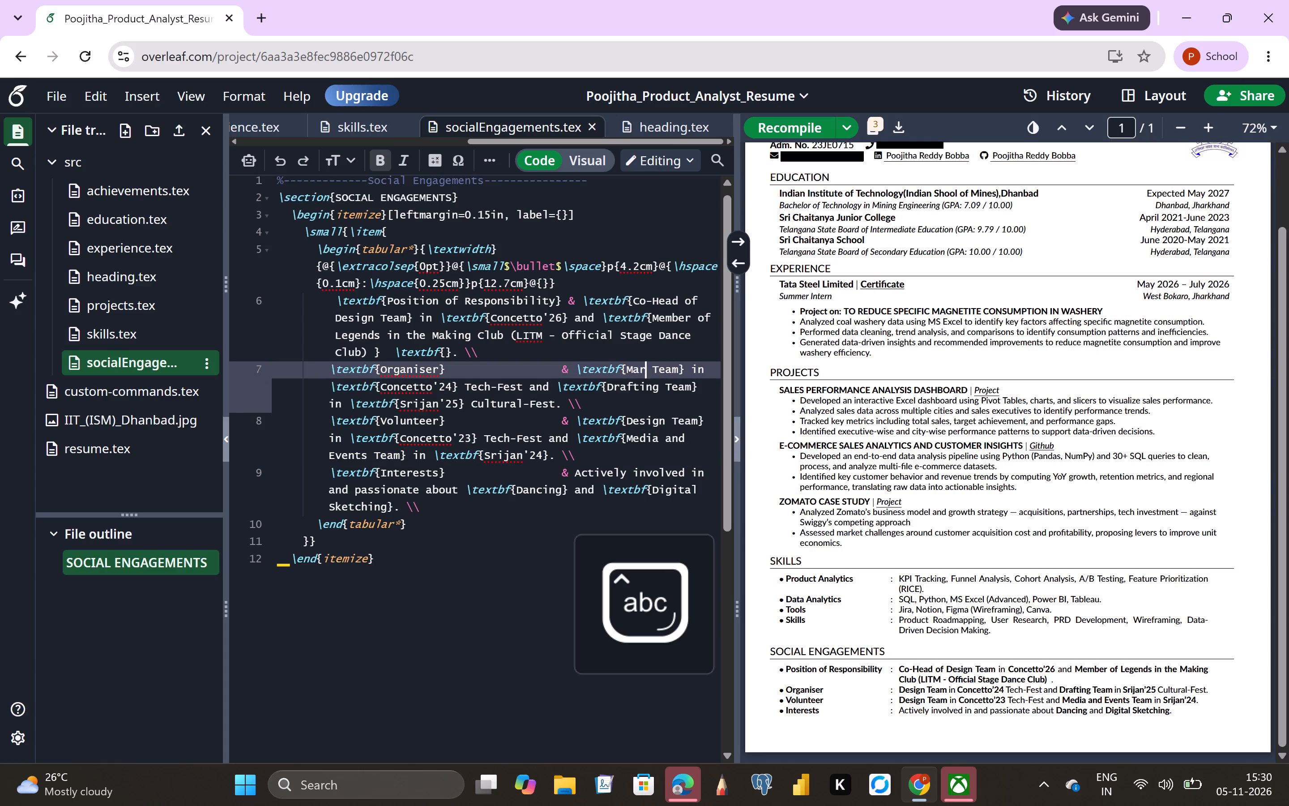
text(keting)
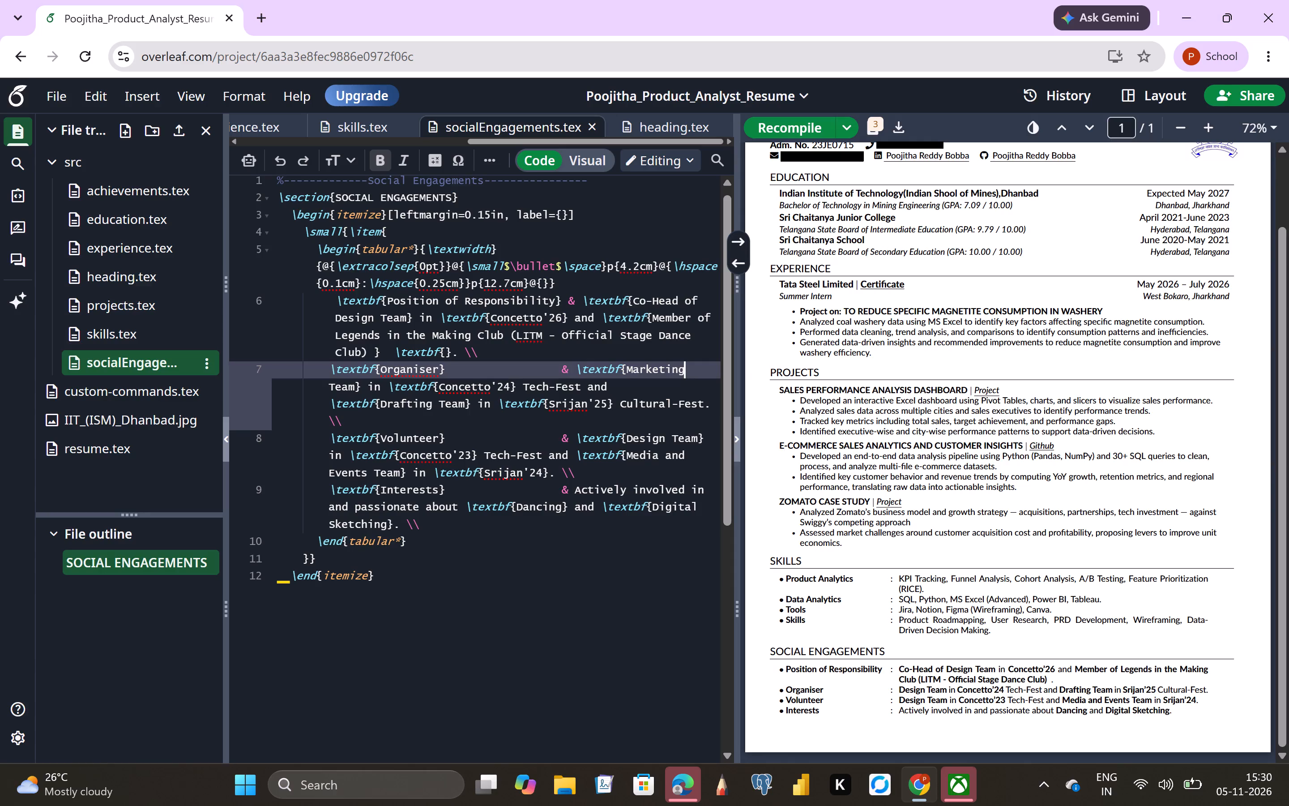
click(793, 121)
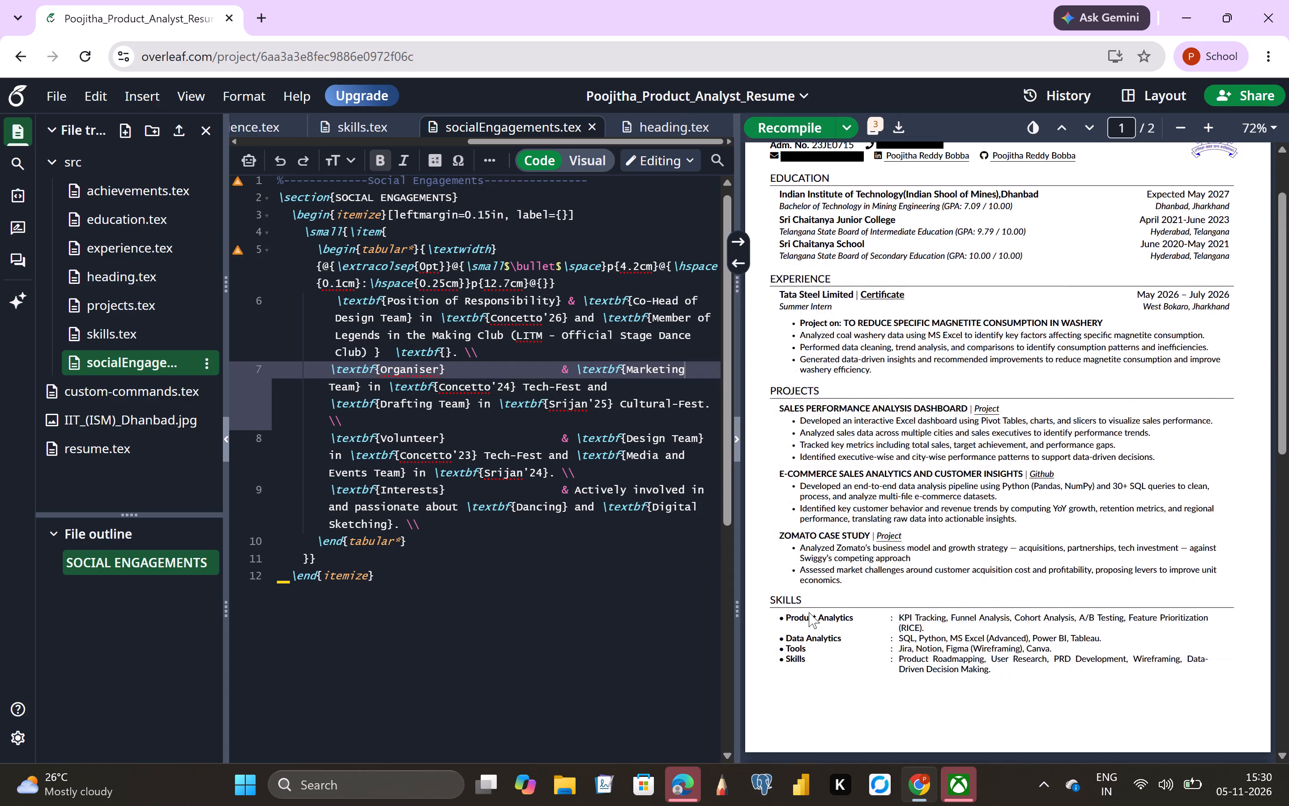
scroll(809, 612, down, 3)
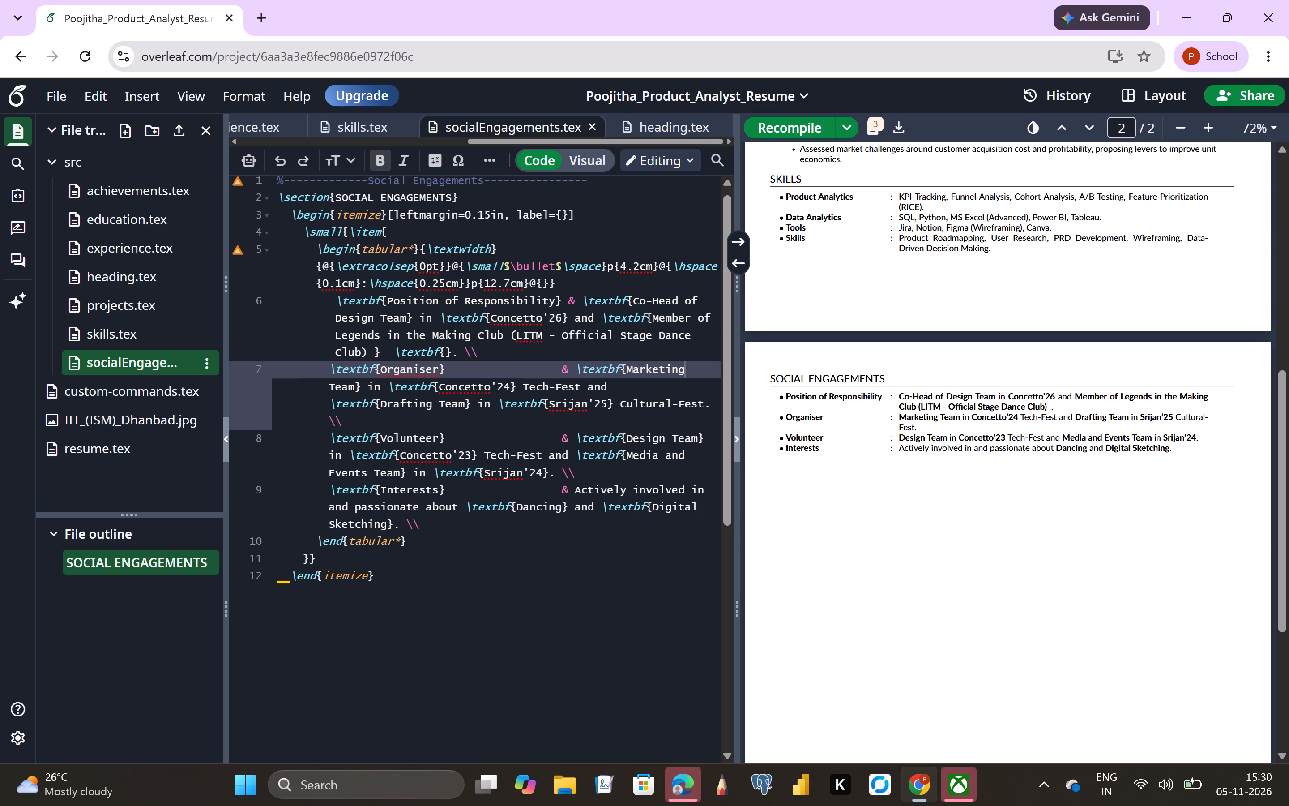
Remove "\textbf{Drafting Team} in" before Srijan'25 in the Organiser entry and recompile the resume.
click(490, 408)
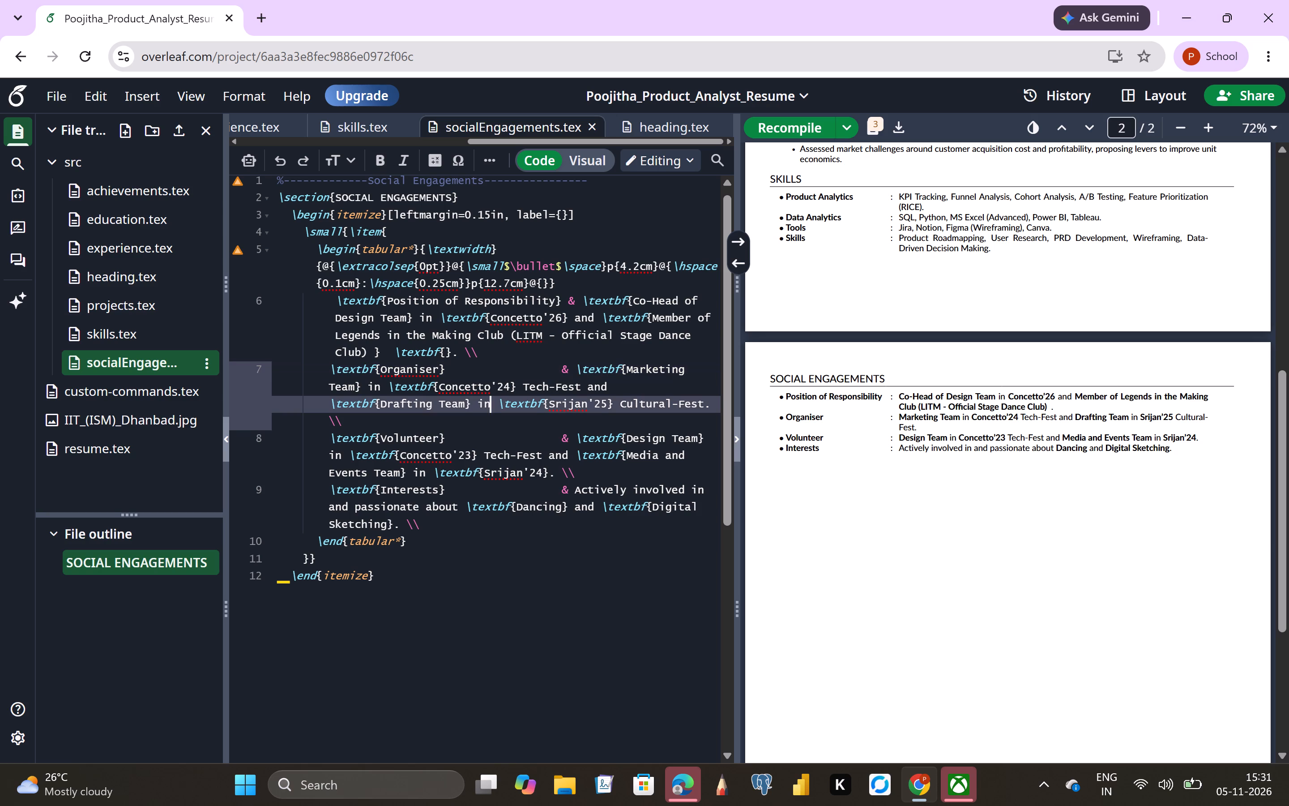
drag(495, 406, 327, 410)
key(BackSpace)
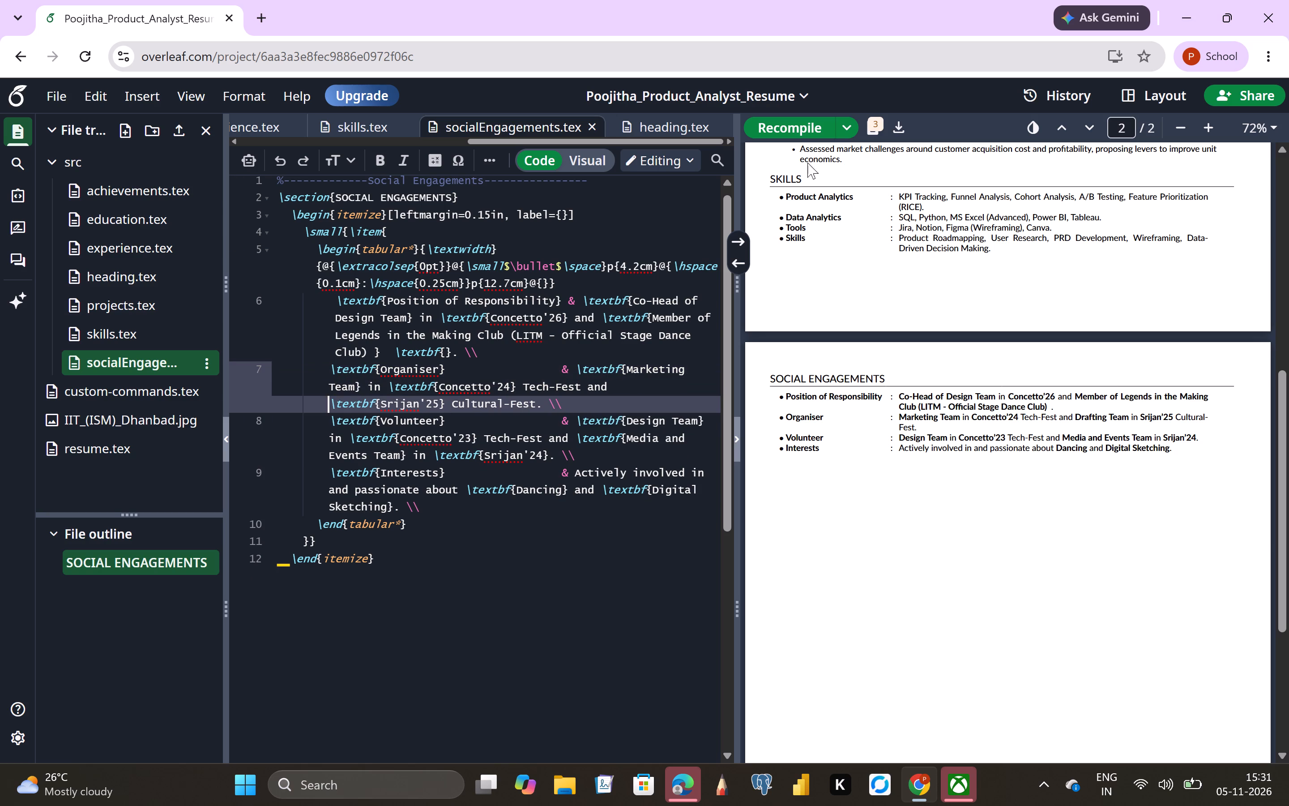
click(799, 133)
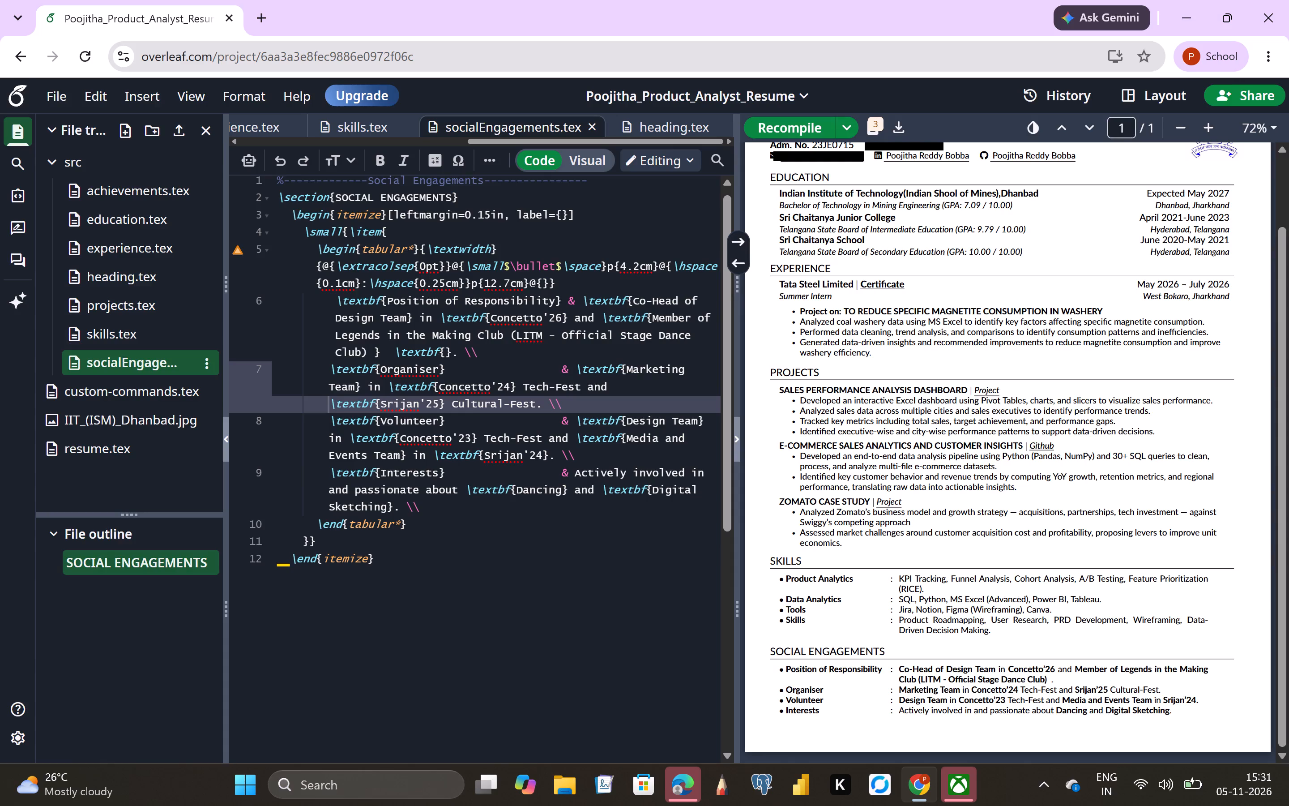
scroll(1078, 707, down, 1)
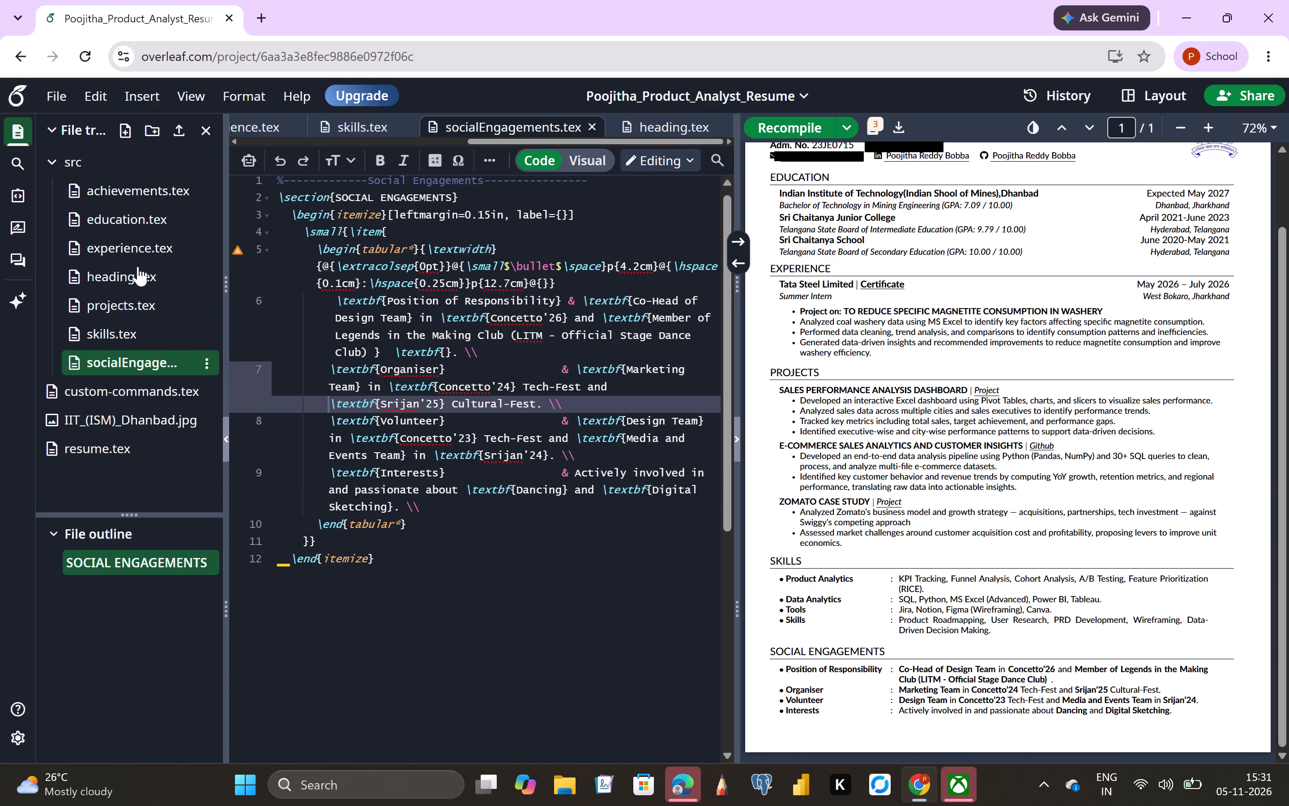
In projects.tex, copy the whole Sales Performance Analysis Dashboard block and paste it between the E-Commerce and Zomato projects.
click(126, 303)
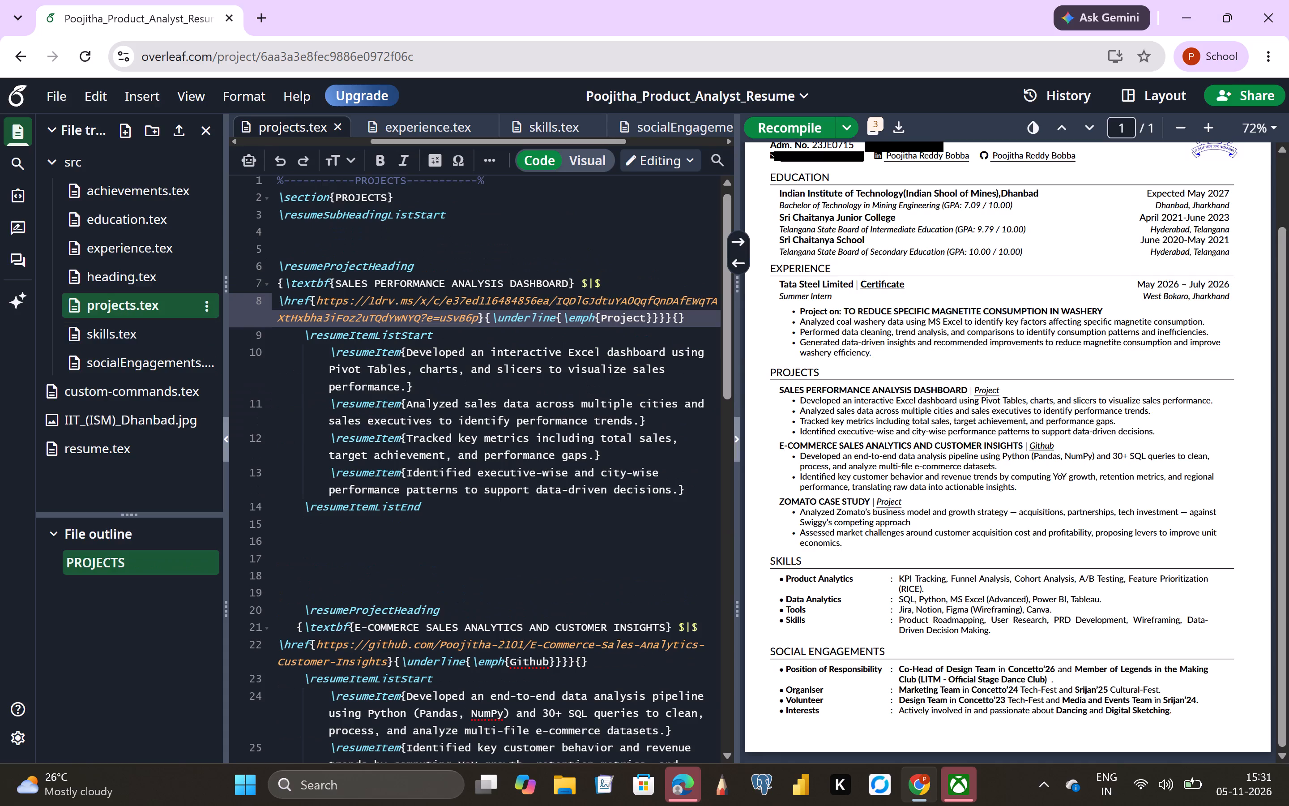
scroll(418, 466, up, 2)
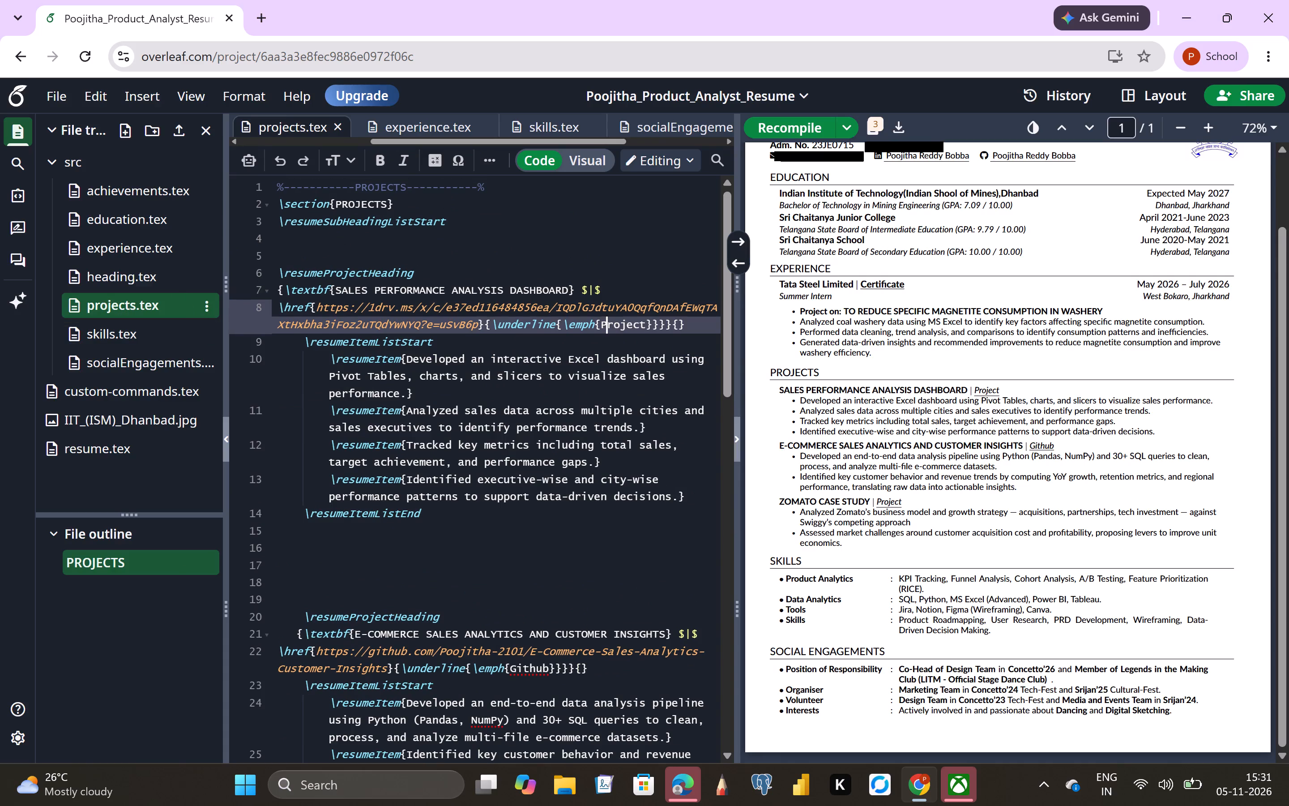
drag(276, 293, 491, 527)
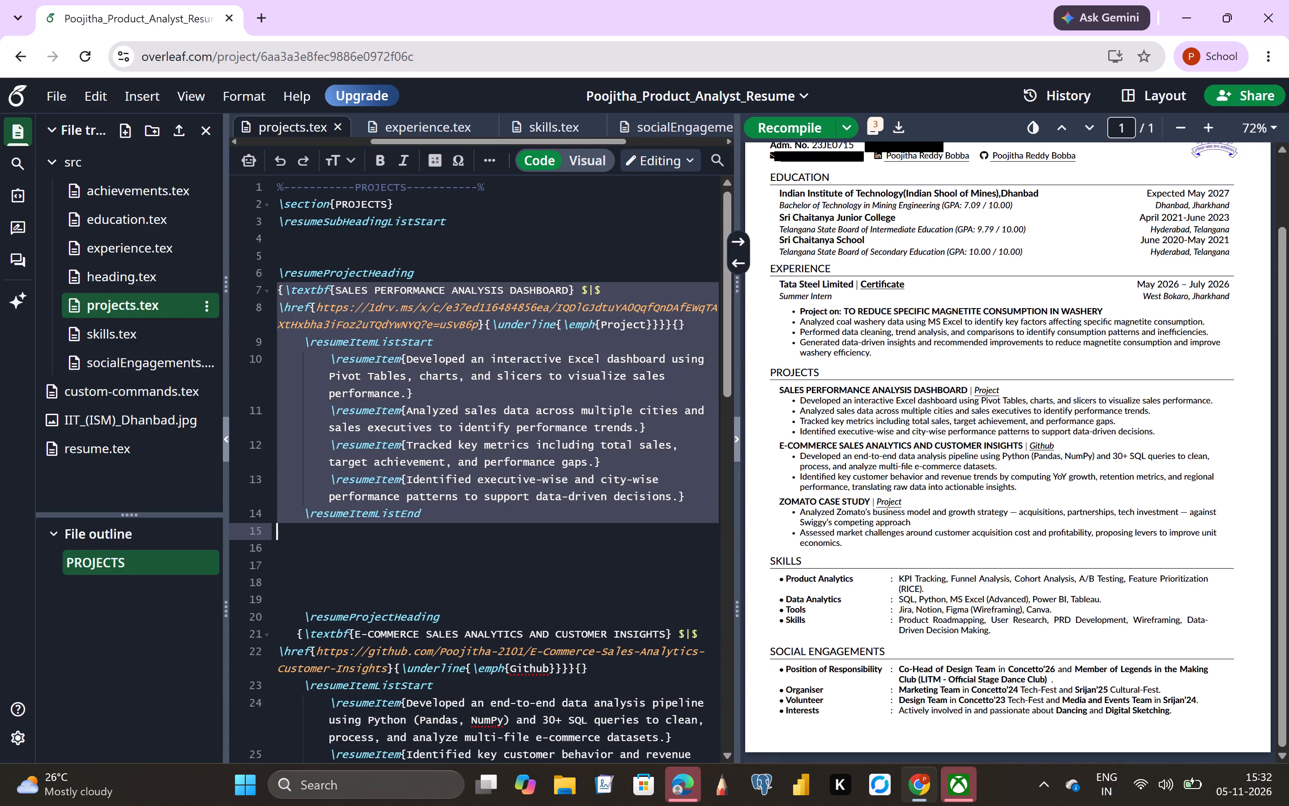
drag(491, 527, 490, 522)
click(490, 522)
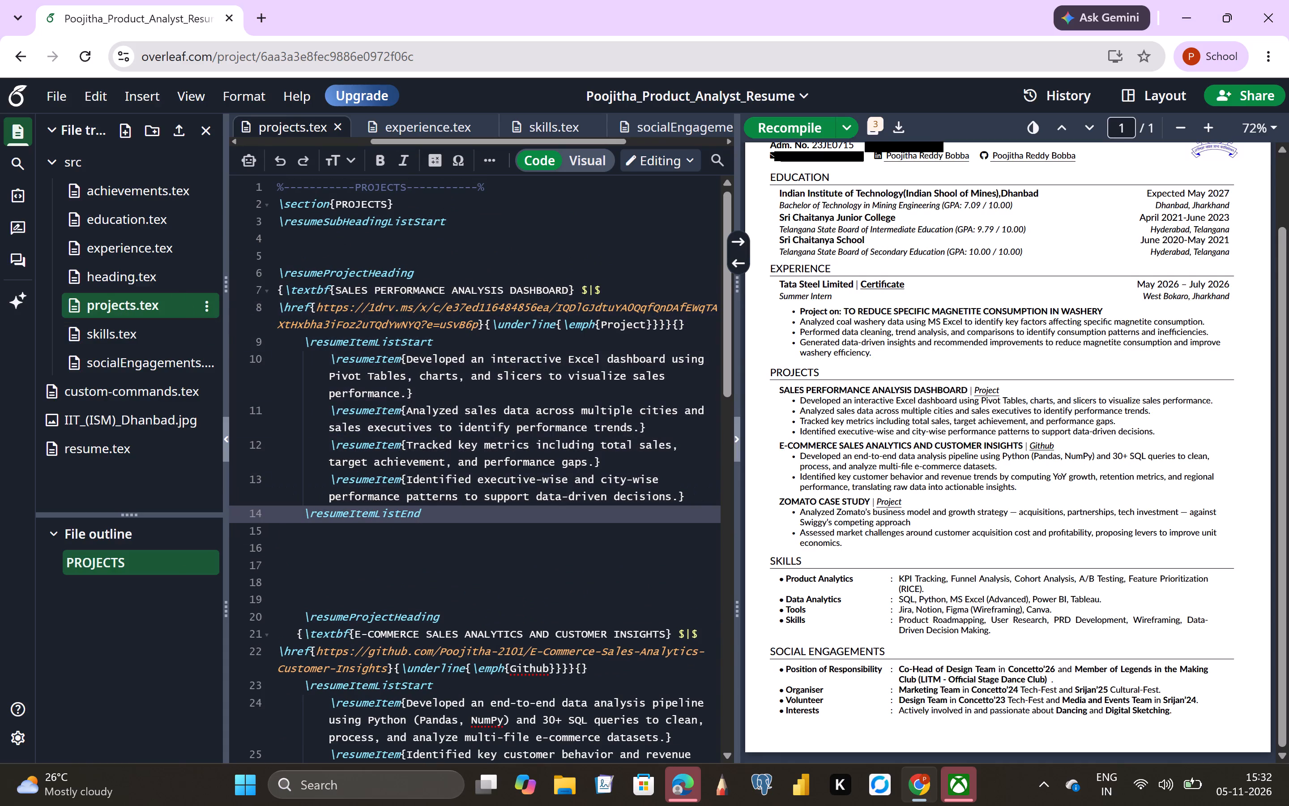
drag(273, 270, 491, 520)
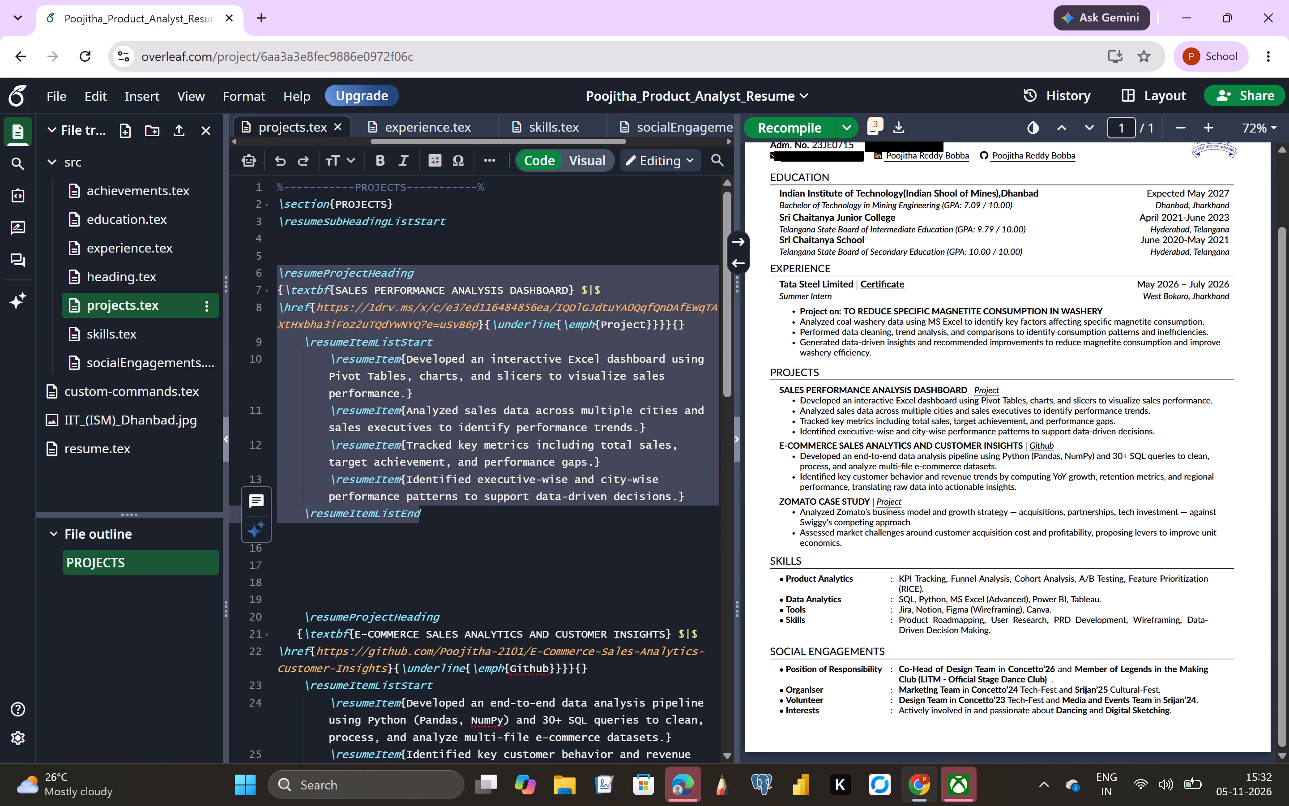
key(ctrl+c)
scroll(537, 587, down, 4)
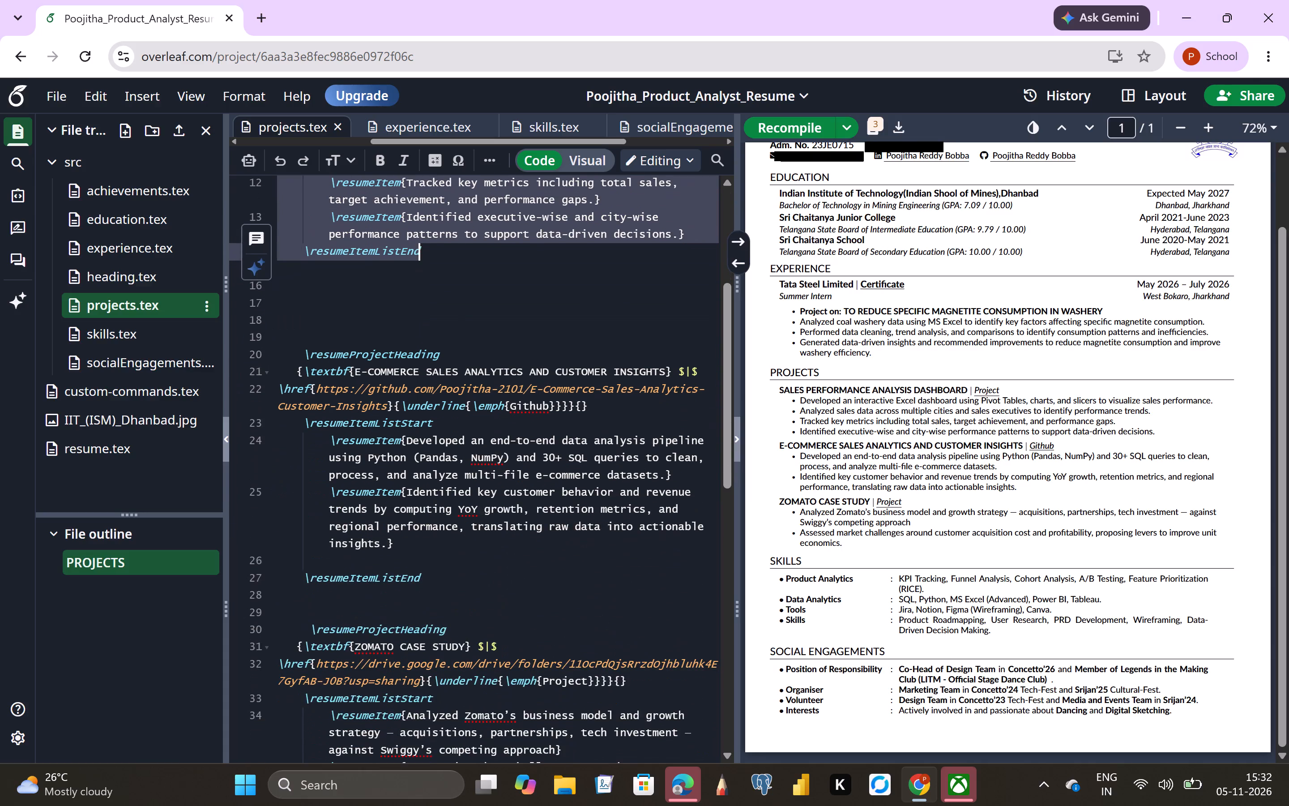
click(432, 595)
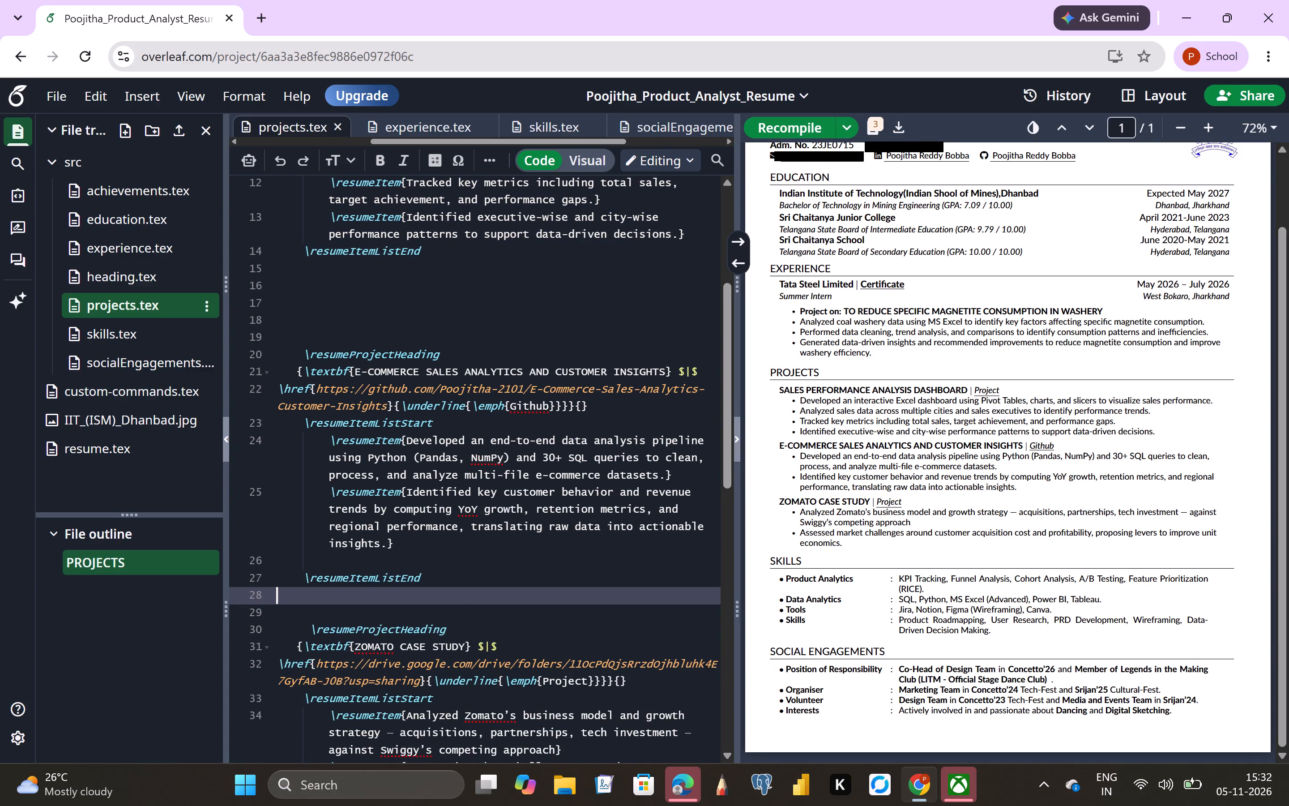
key(Return)
key(ctrl+v)
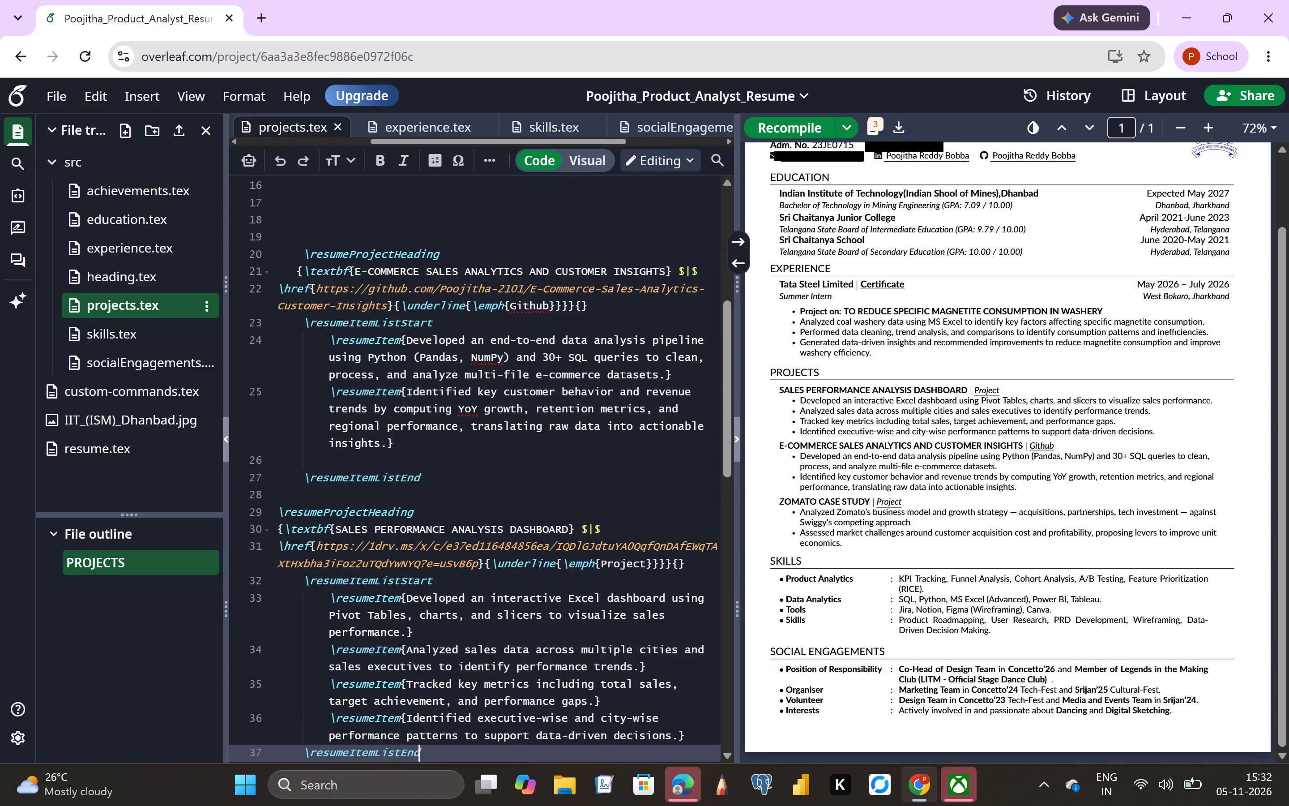
Delete the original Sales Performance Analysis Dashboard block above the E-Commerce project and recompile the resume.
scroll(633, 586, right, 1)
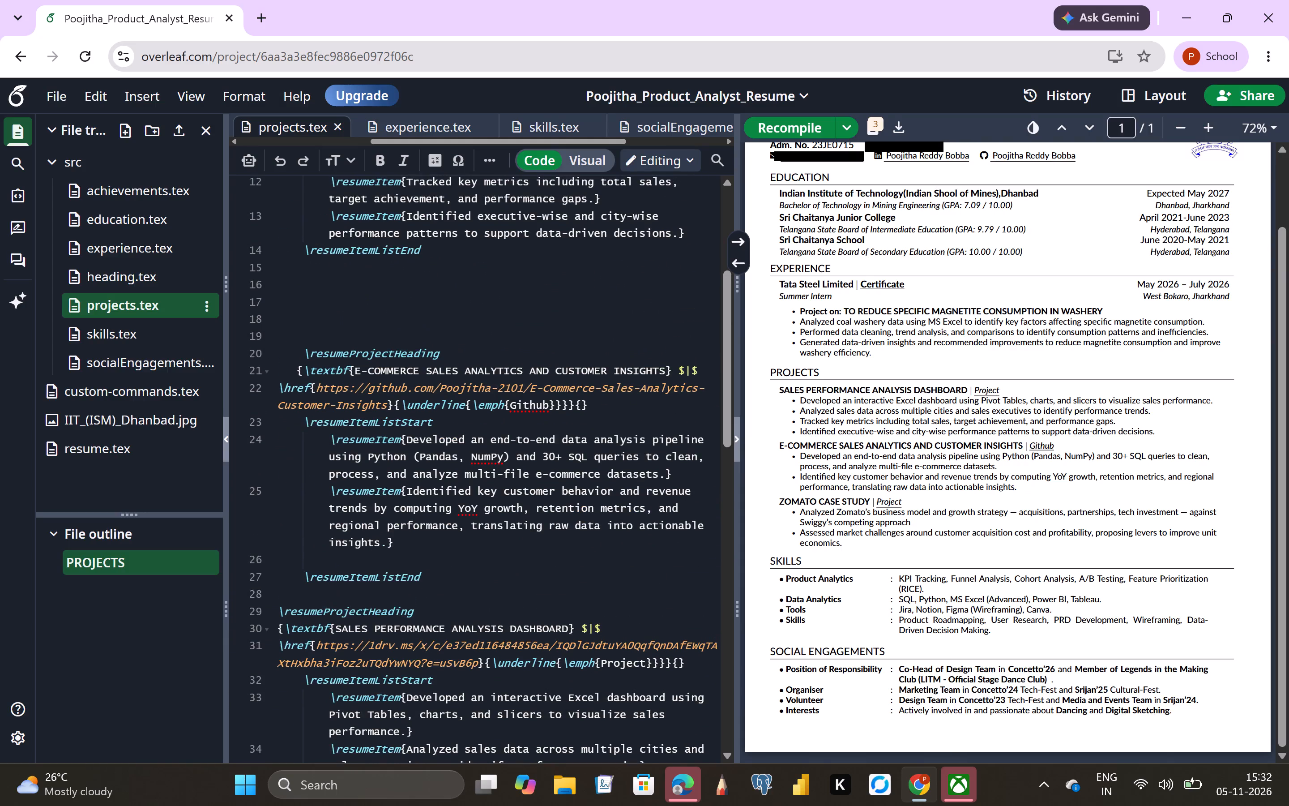
scroll(495, 261, up, 2)
drag(273, 275, 476, 552)
key(BackSpace)
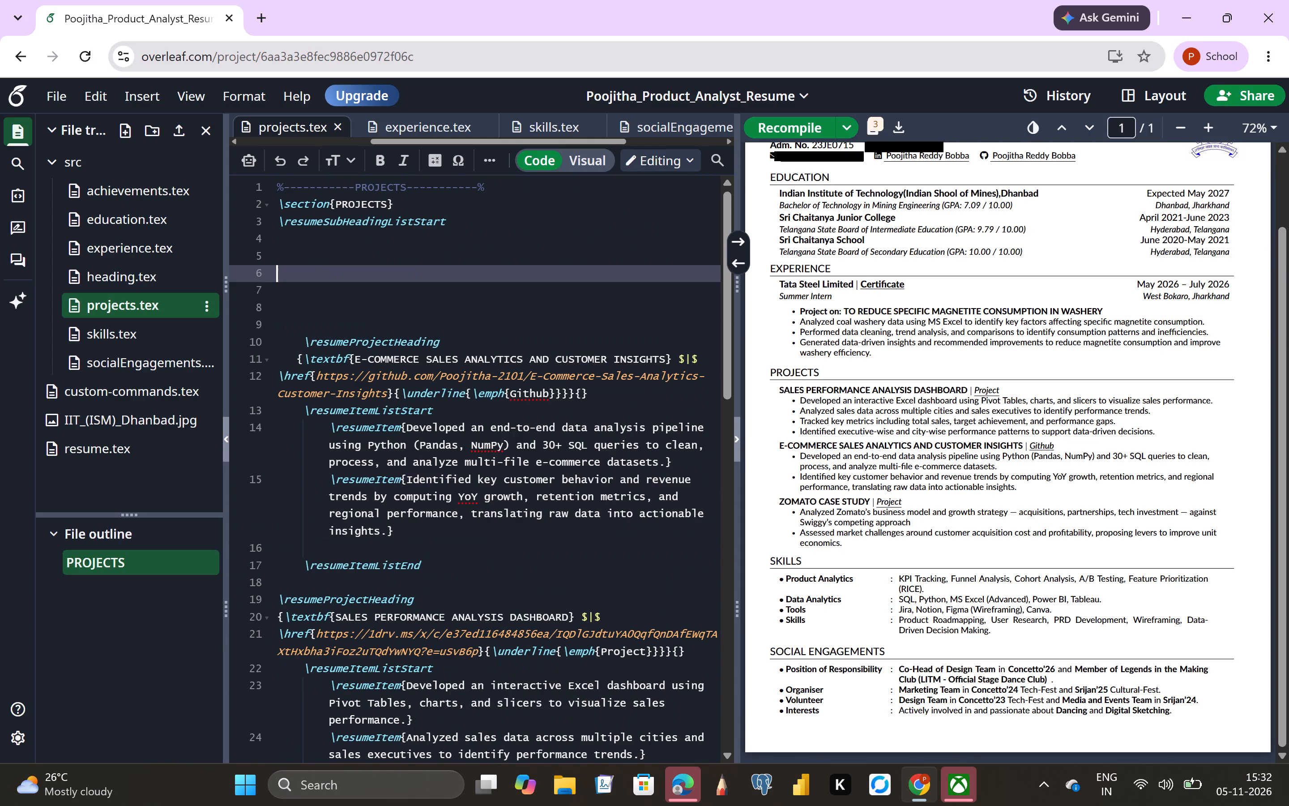
click(780, 124)
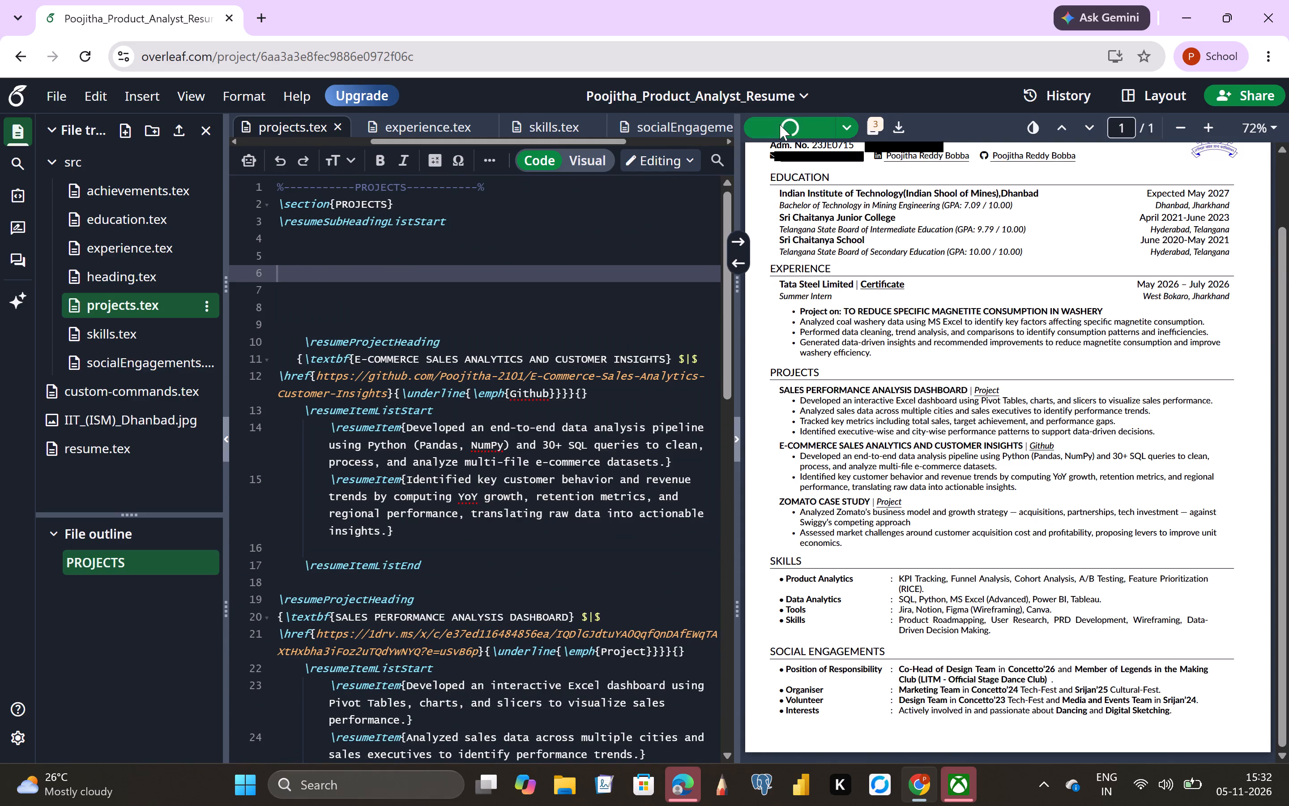
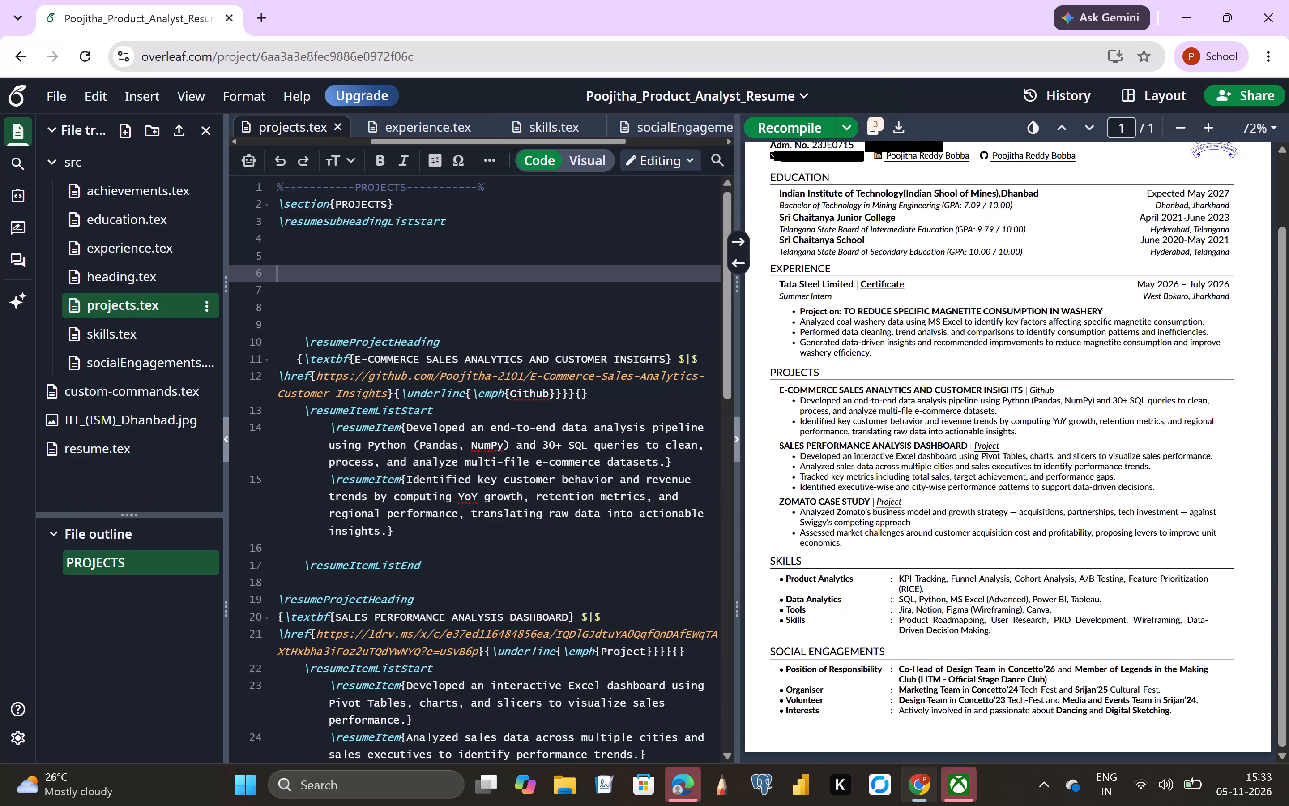
Minimize the Overleaf resume window and close the Xbox and Microsoft Edge windows to clear the desktop.
click(1194, 26)
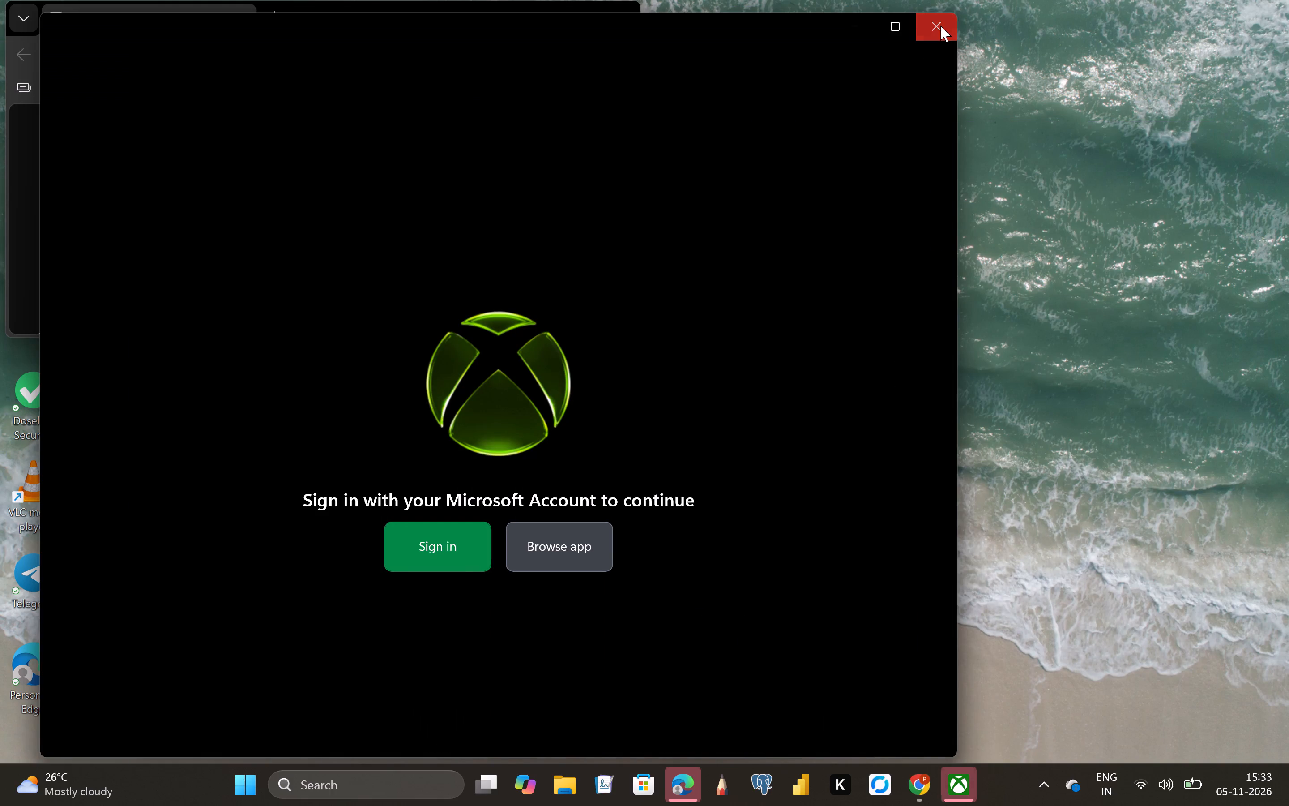
click(940, 26)
click(618, 12)
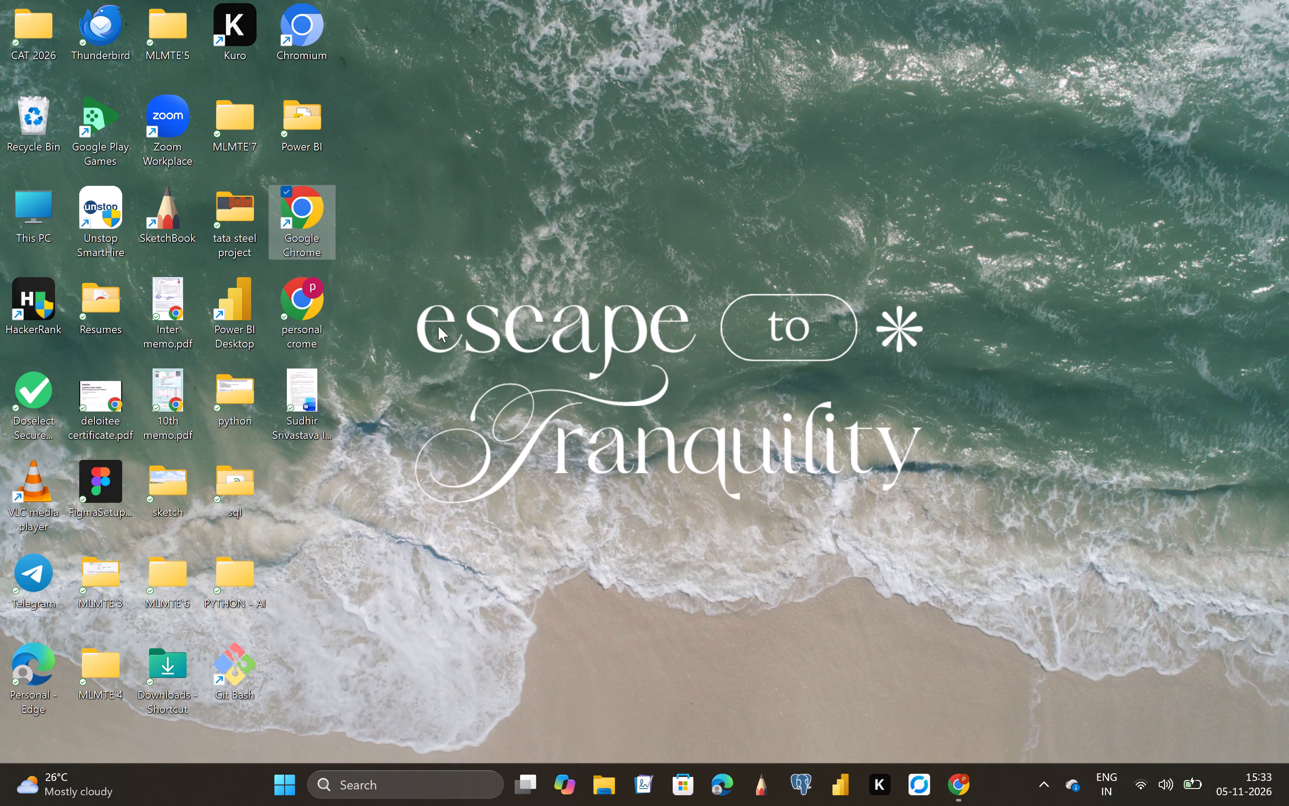
Launch the personal Chrome profile from the desktop and maximize its new window.
double_click(314, 296)
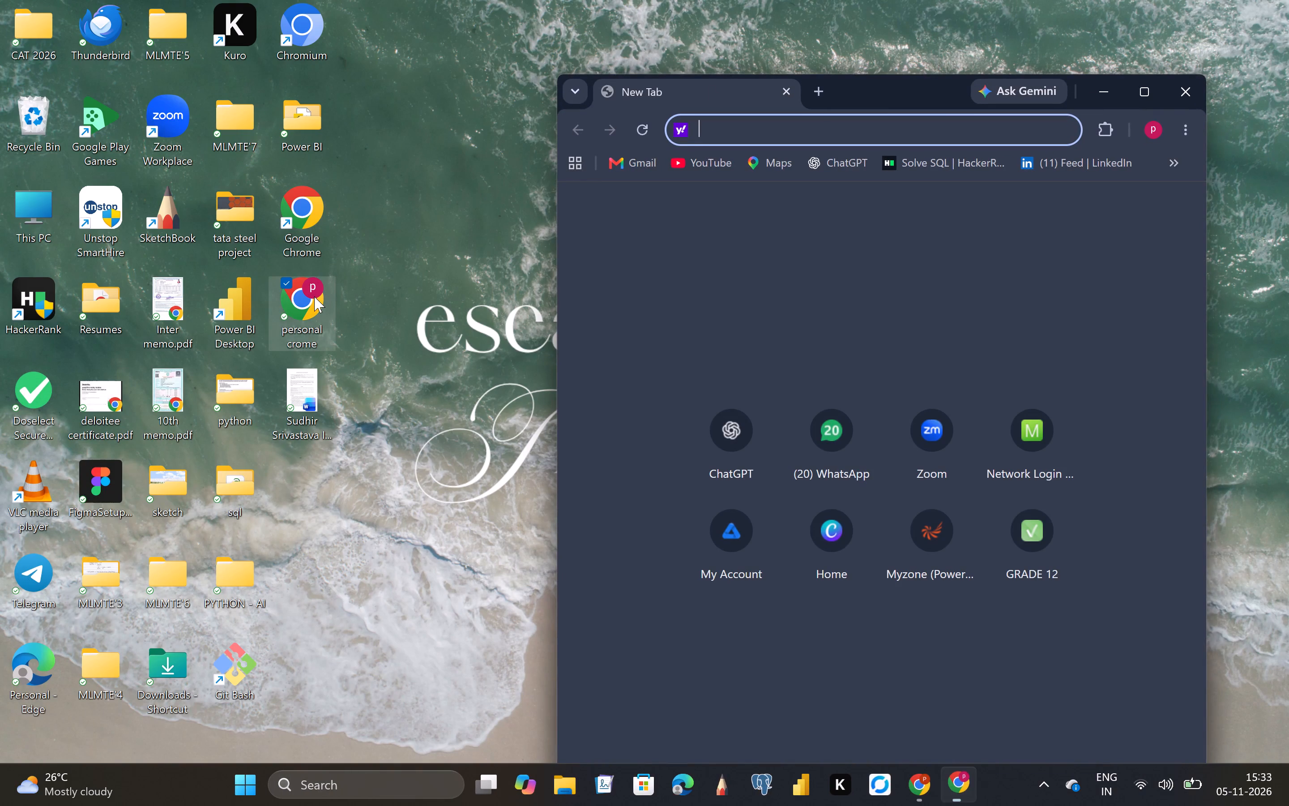
click(1150, 98)
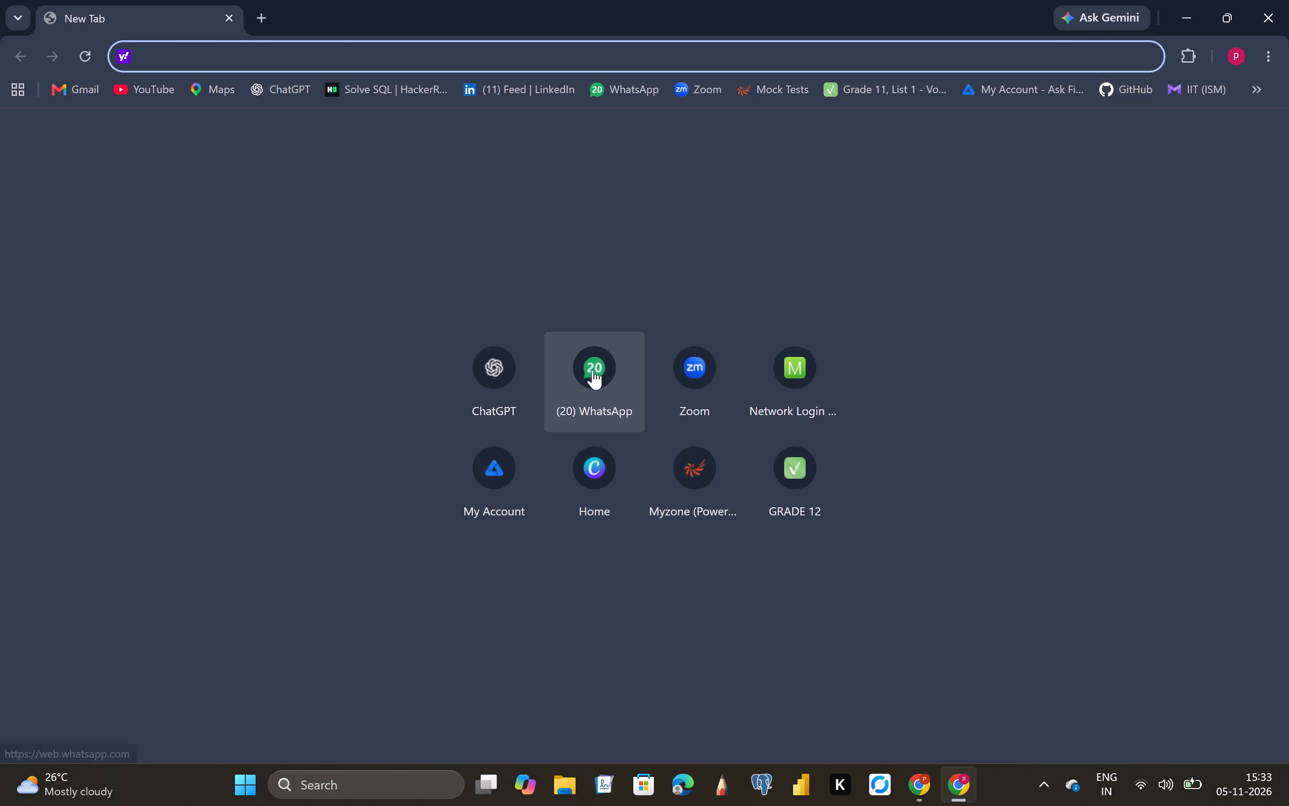
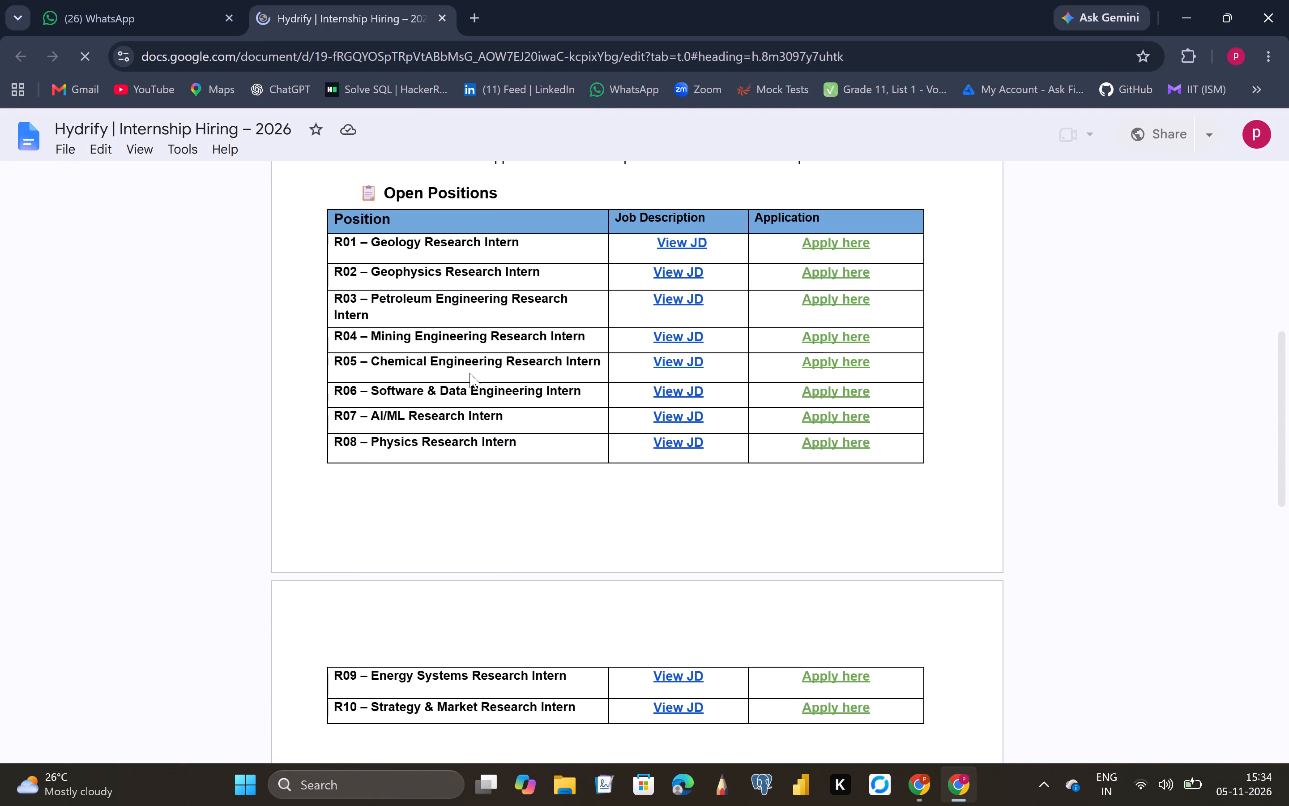
Read through the Hydrify internship hiring document, covering the company overview, internship details and open positions table.
scroll(470, 373, down, 2)
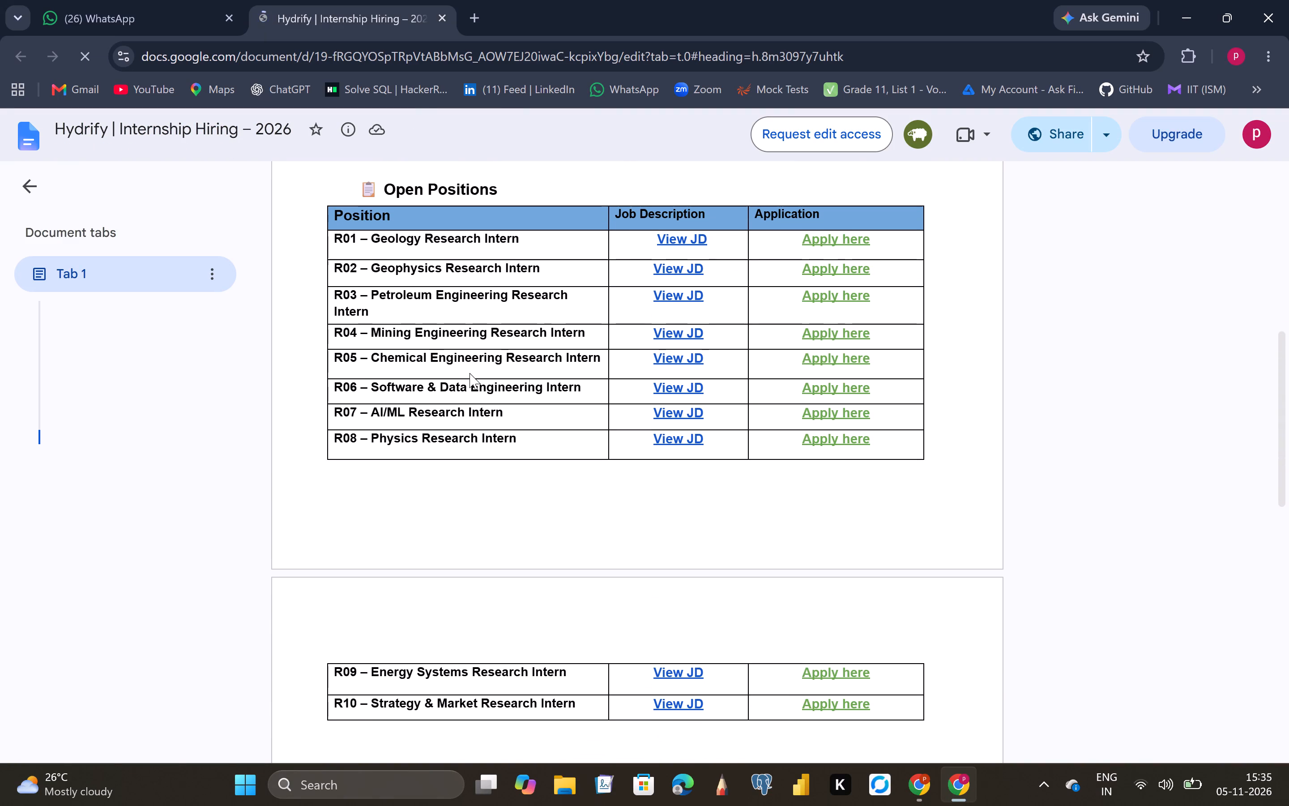
scroll(470, 373, down, 1)
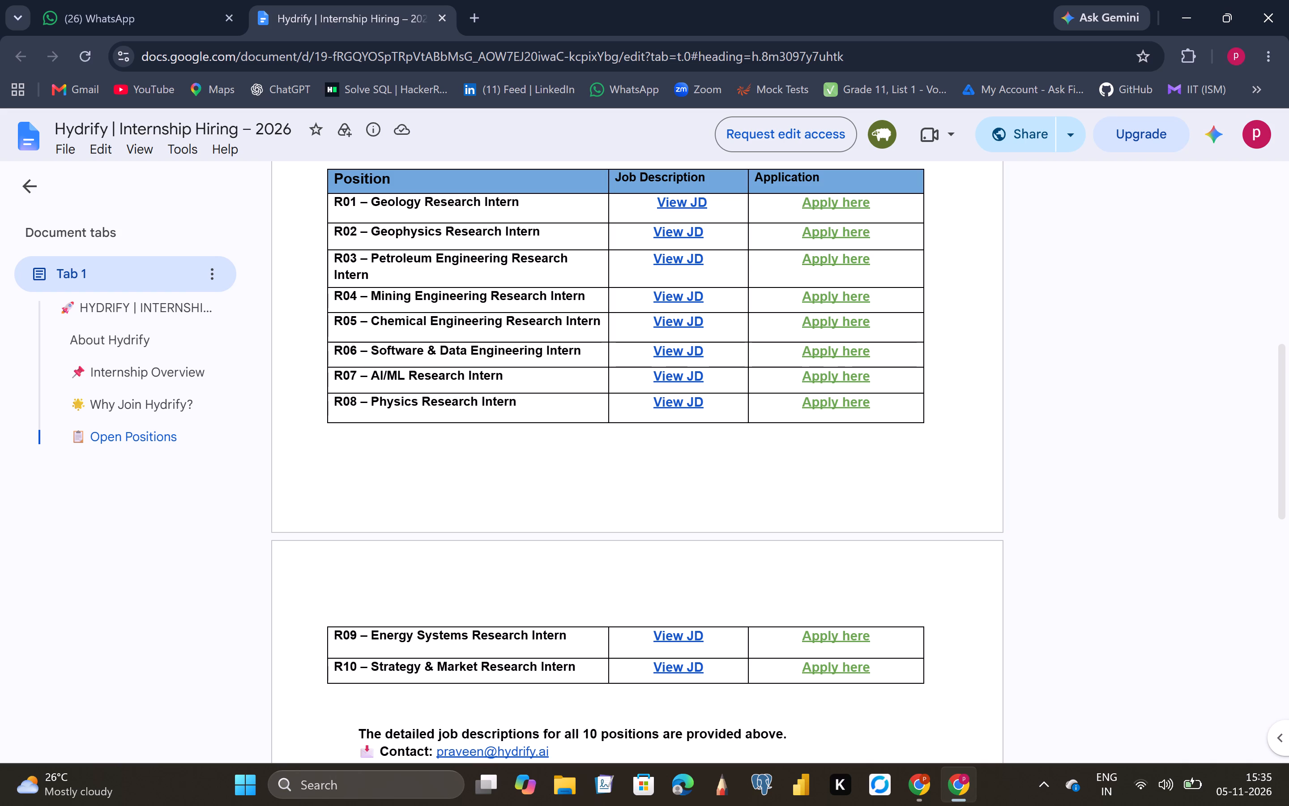
scroll(781, 473, up, 1)
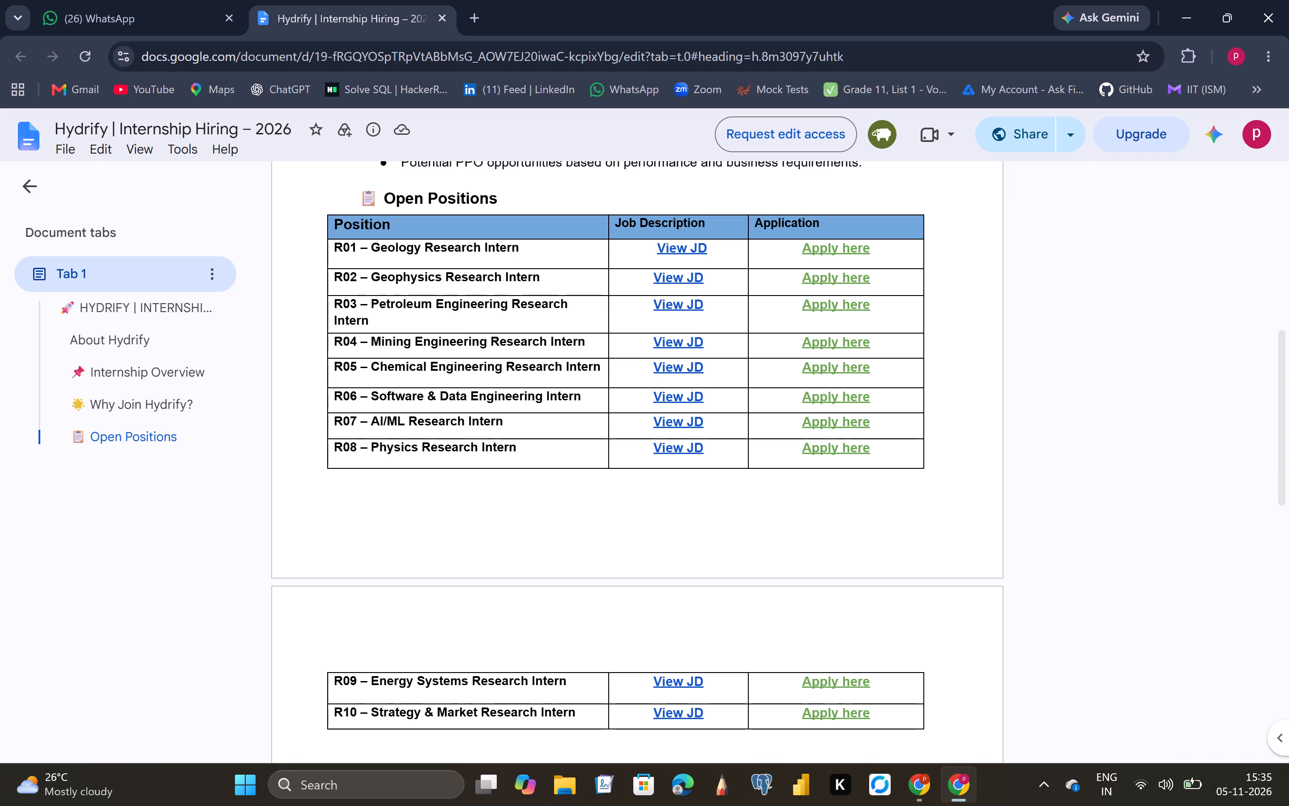
scroll(781, 473, down, 5)
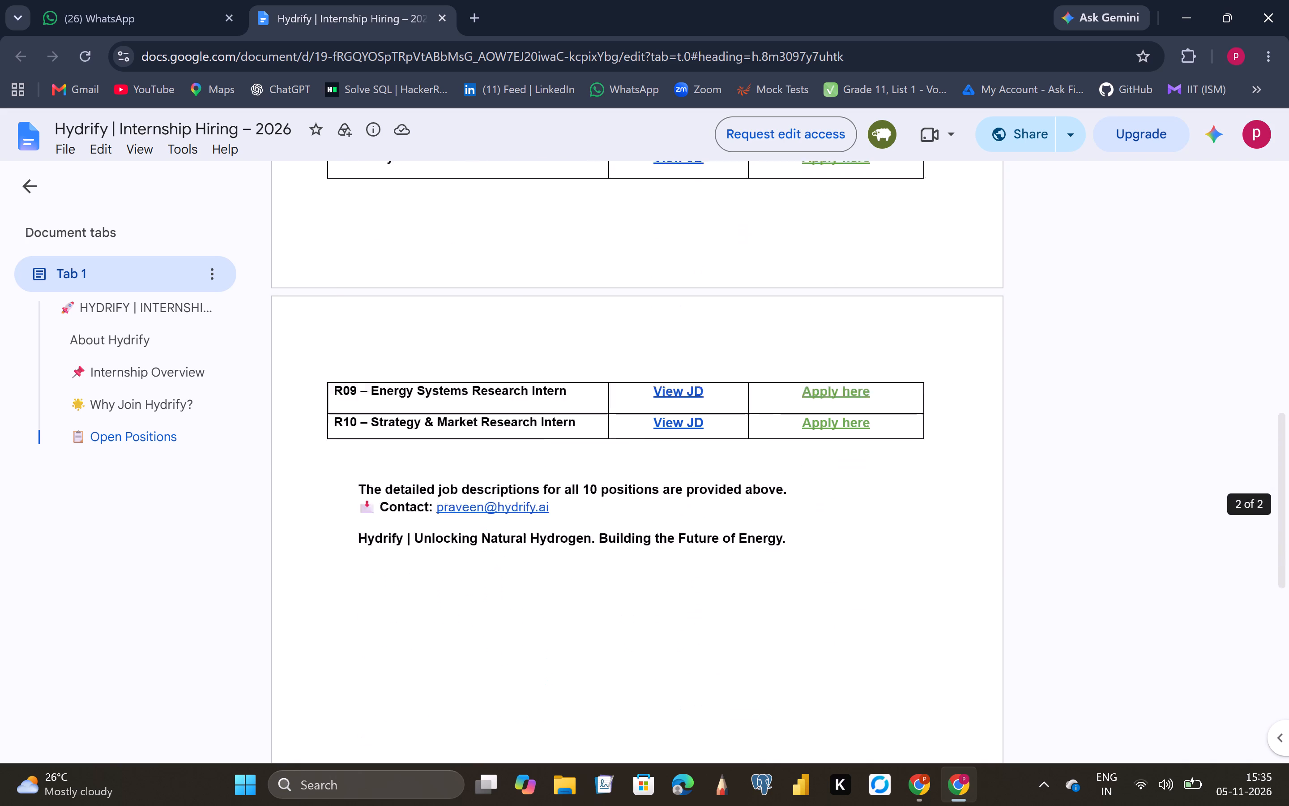
scroll(781, 473, down, 12)
scroll(781, 473, up, 11)
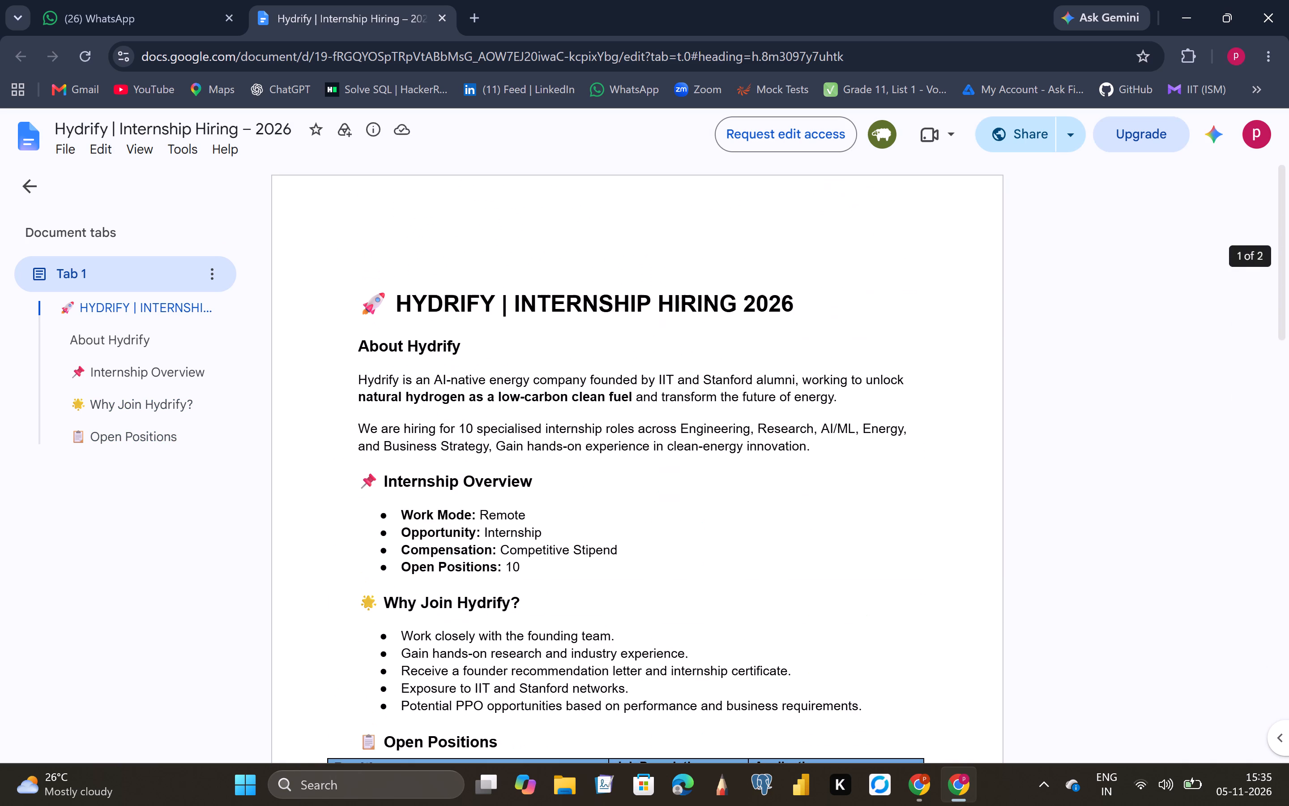
scroll(781, 473, down, 1)
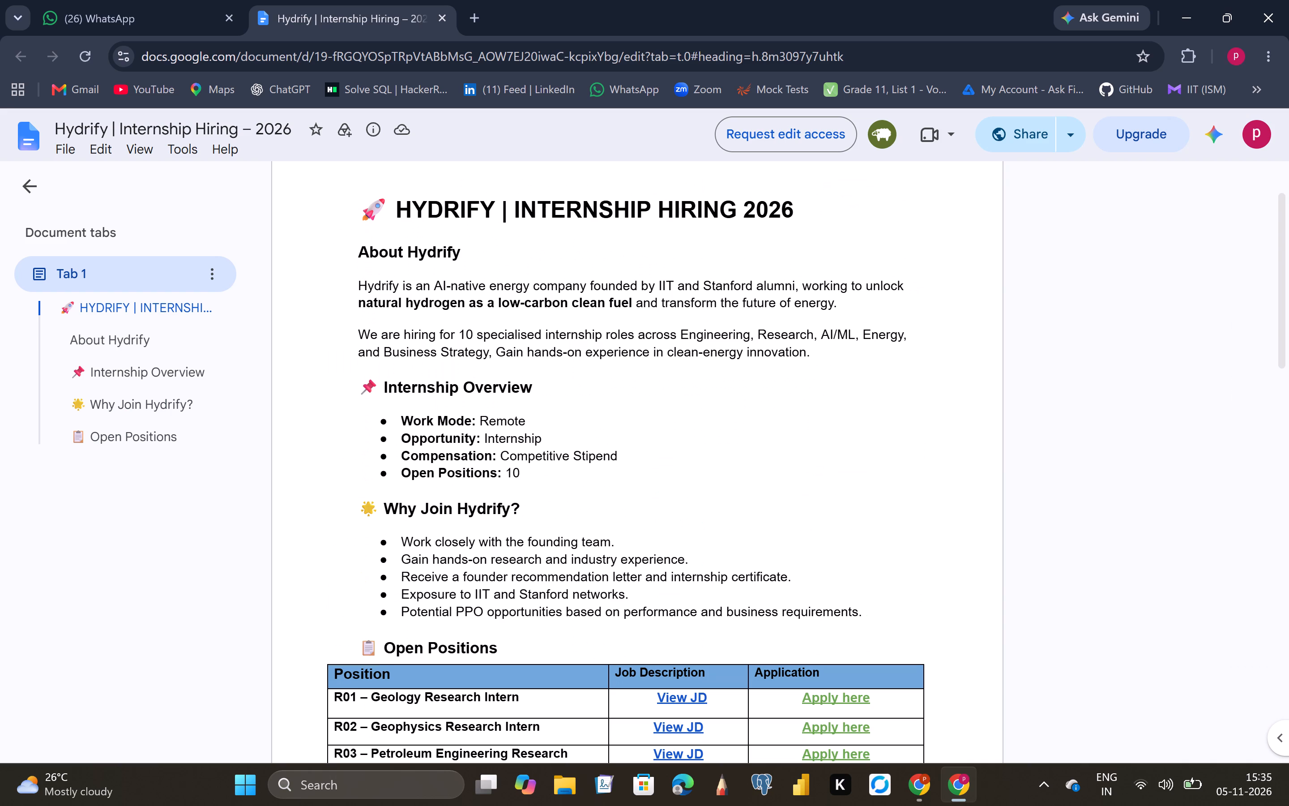
scroll(781, 473, down, 5)
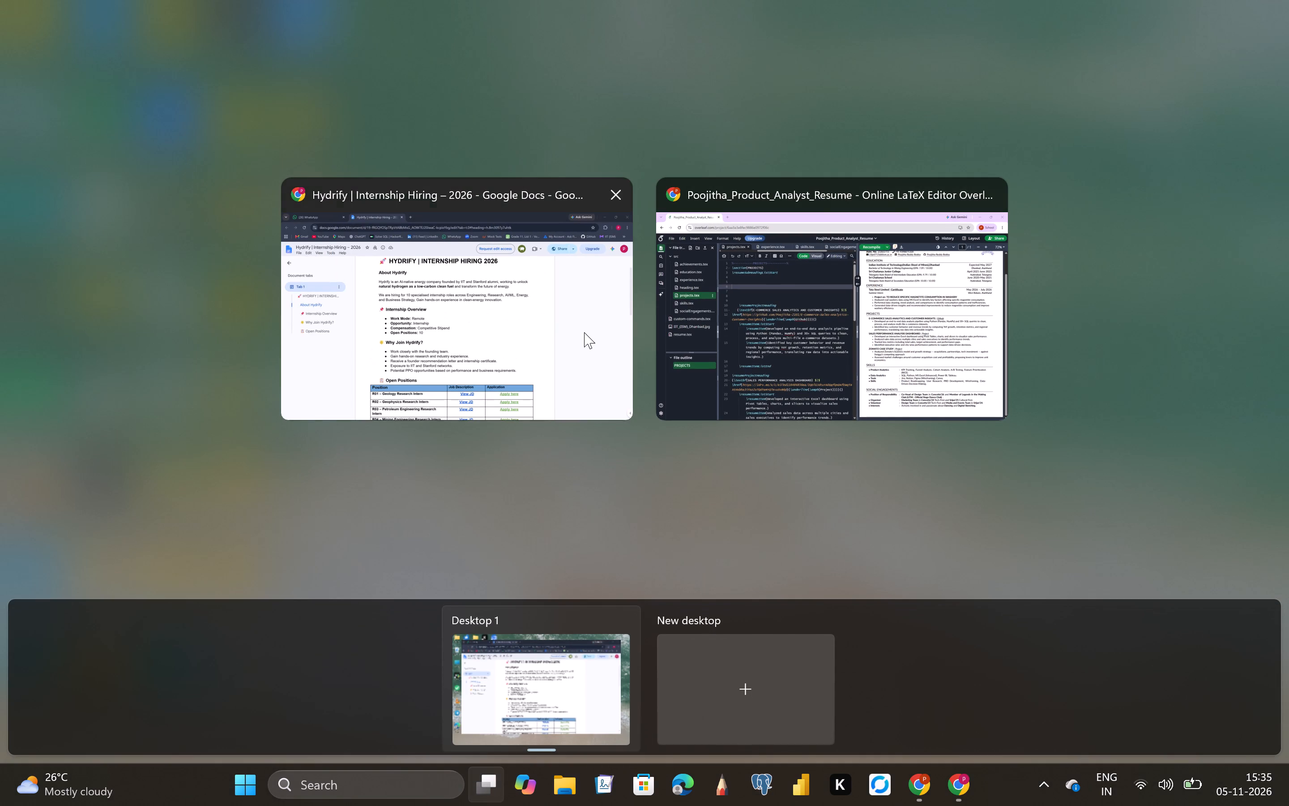
click(580, 325)
scroll(697, 477, down, 1)
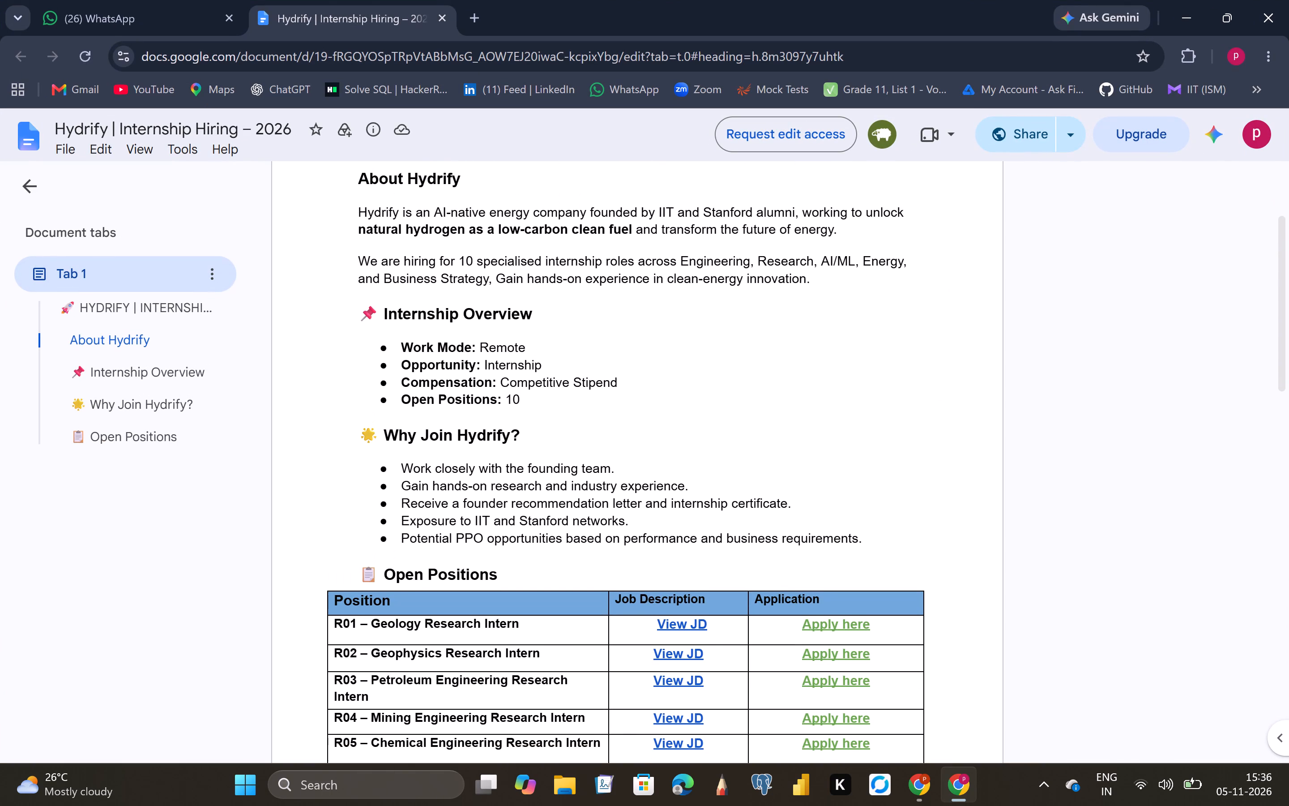
scroll(697, 477, down, 3)
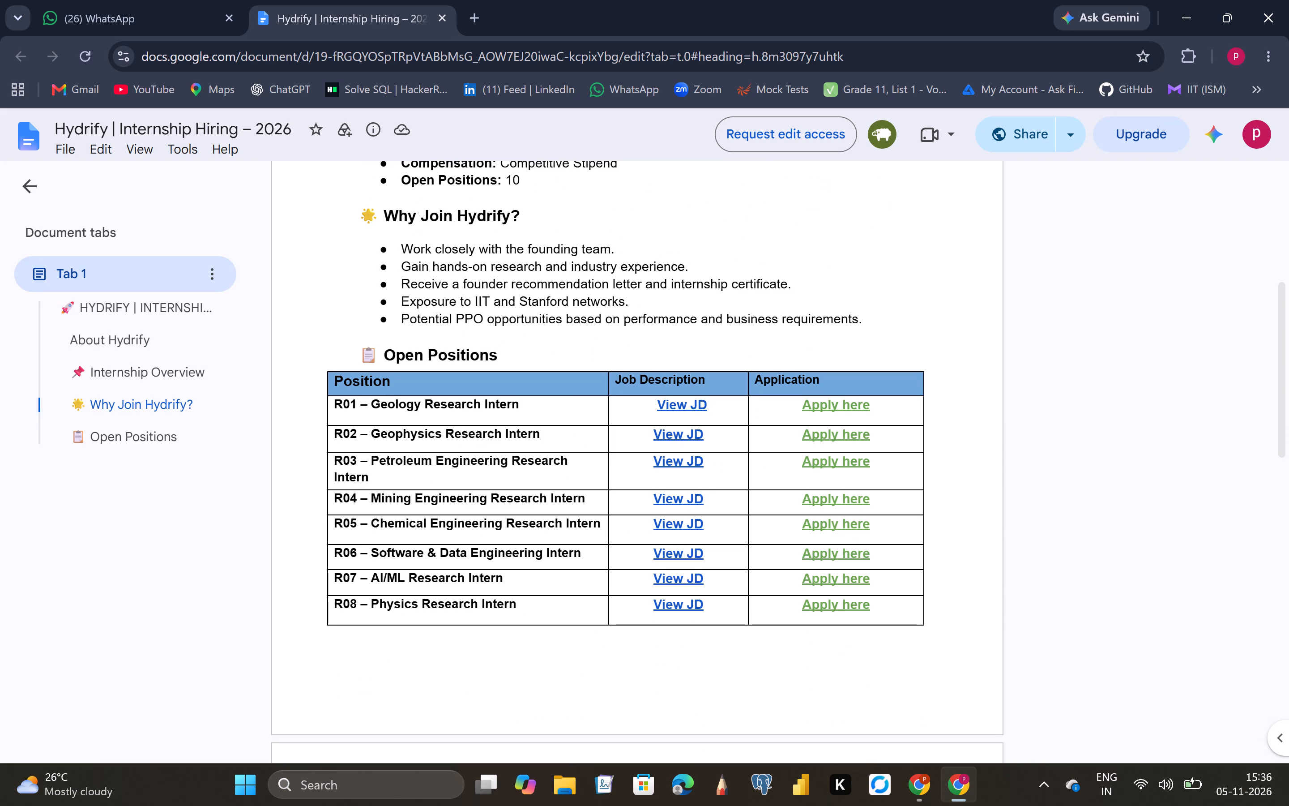
scroll(723, 546, down, 2)
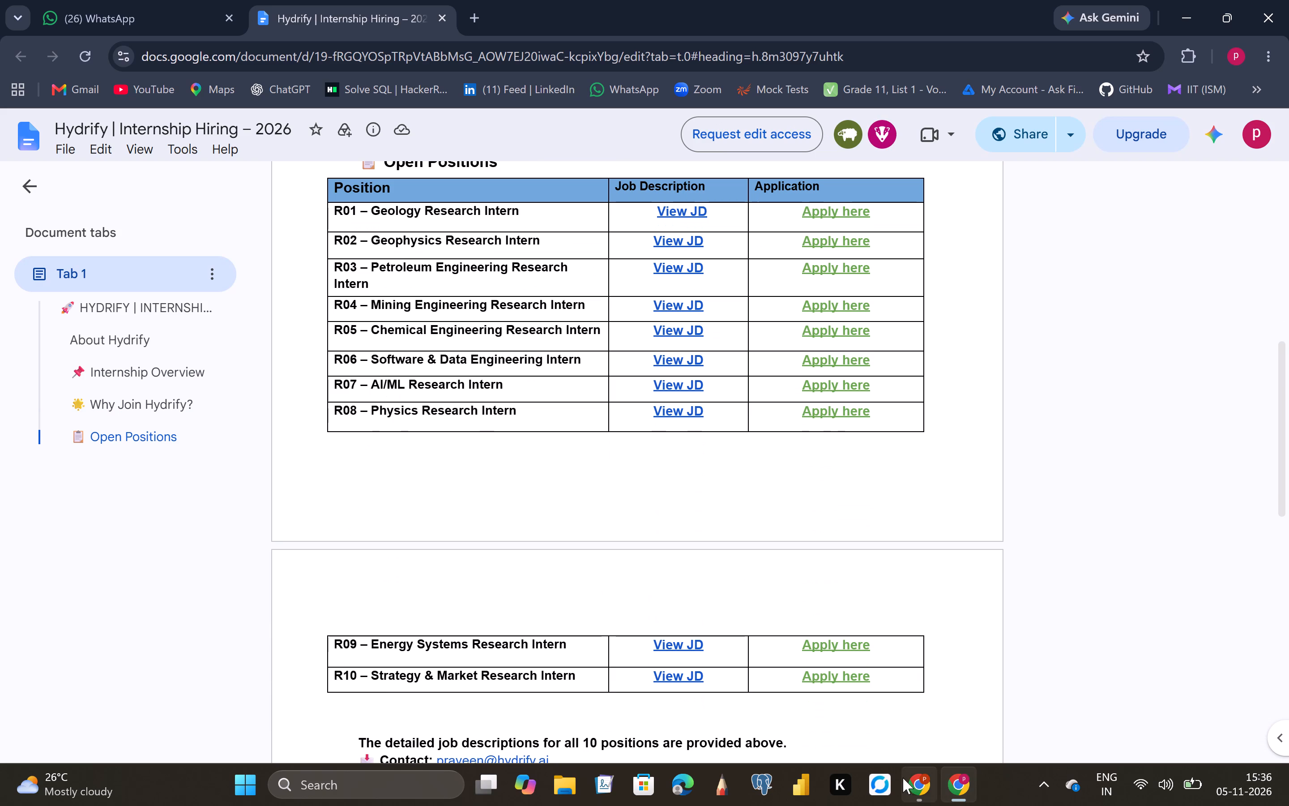
Switch to the Overleaf window and download the Product Analyst resume as a PDF.
click(922, 787)
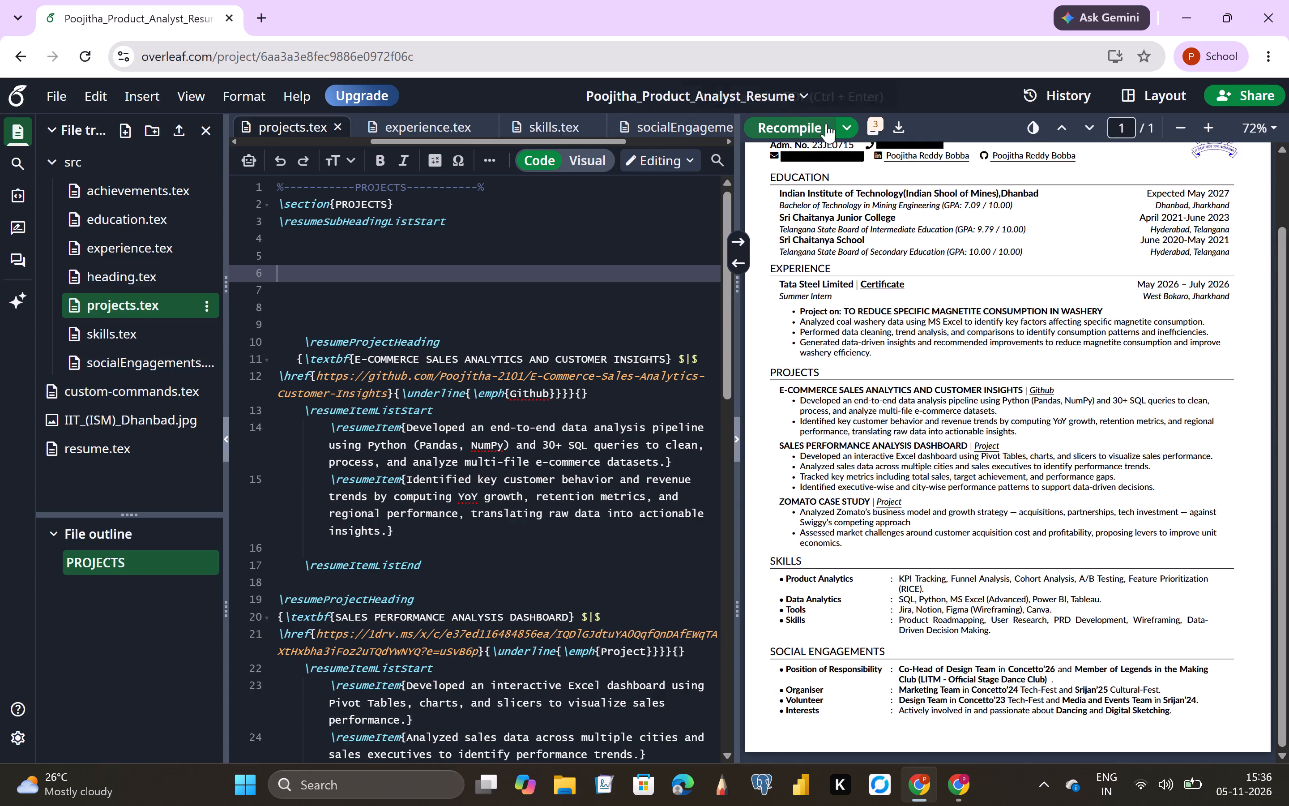
click(893, 133)
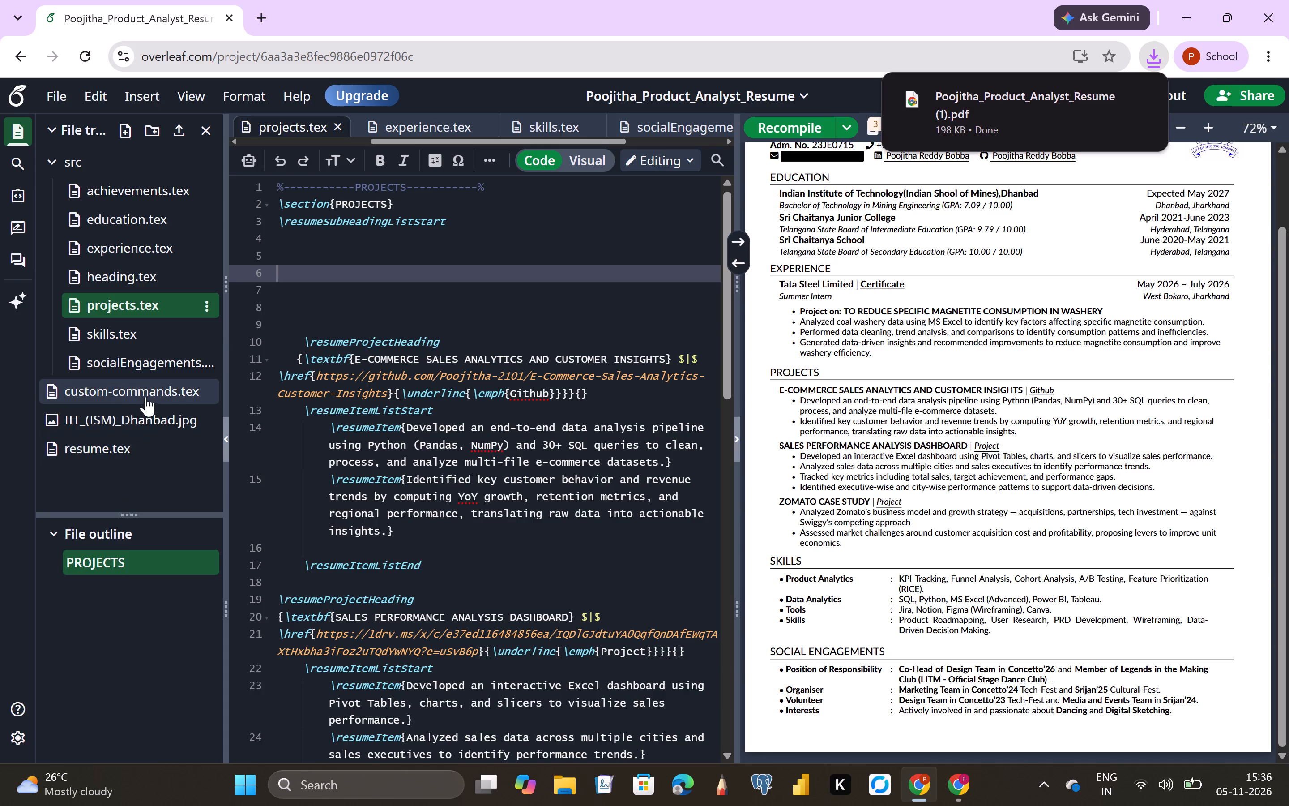
Return to the Overleaf project list and open the Core Intern resume project.
click(59, 97)
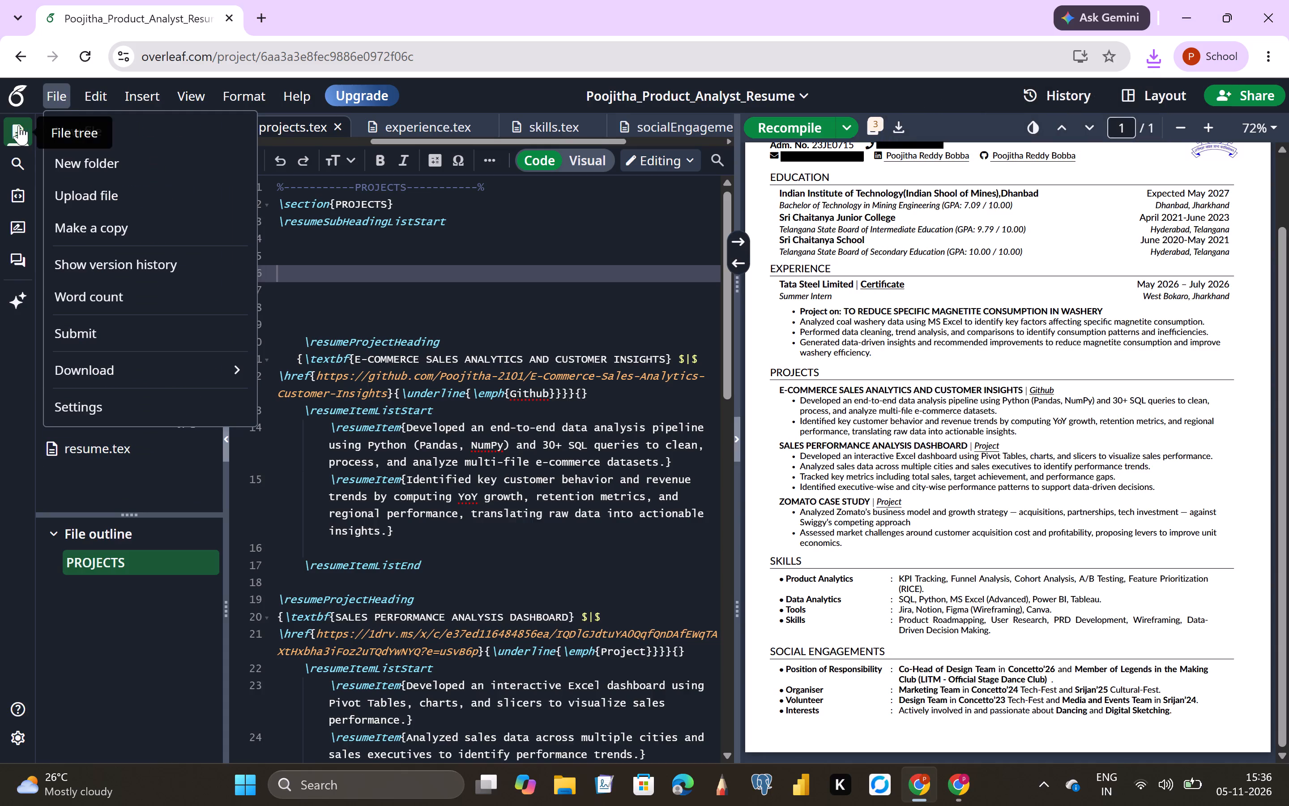
click(25, 106)
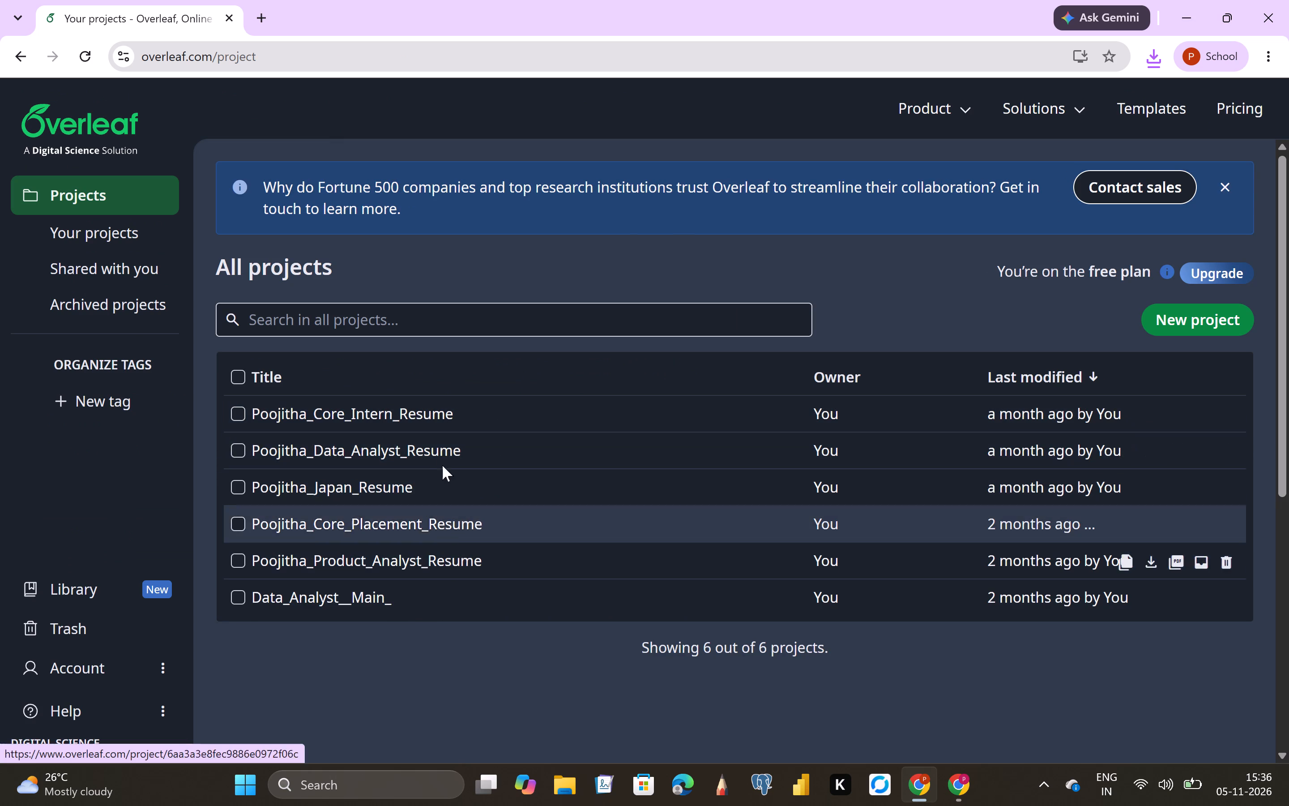
double_click(448, 407)
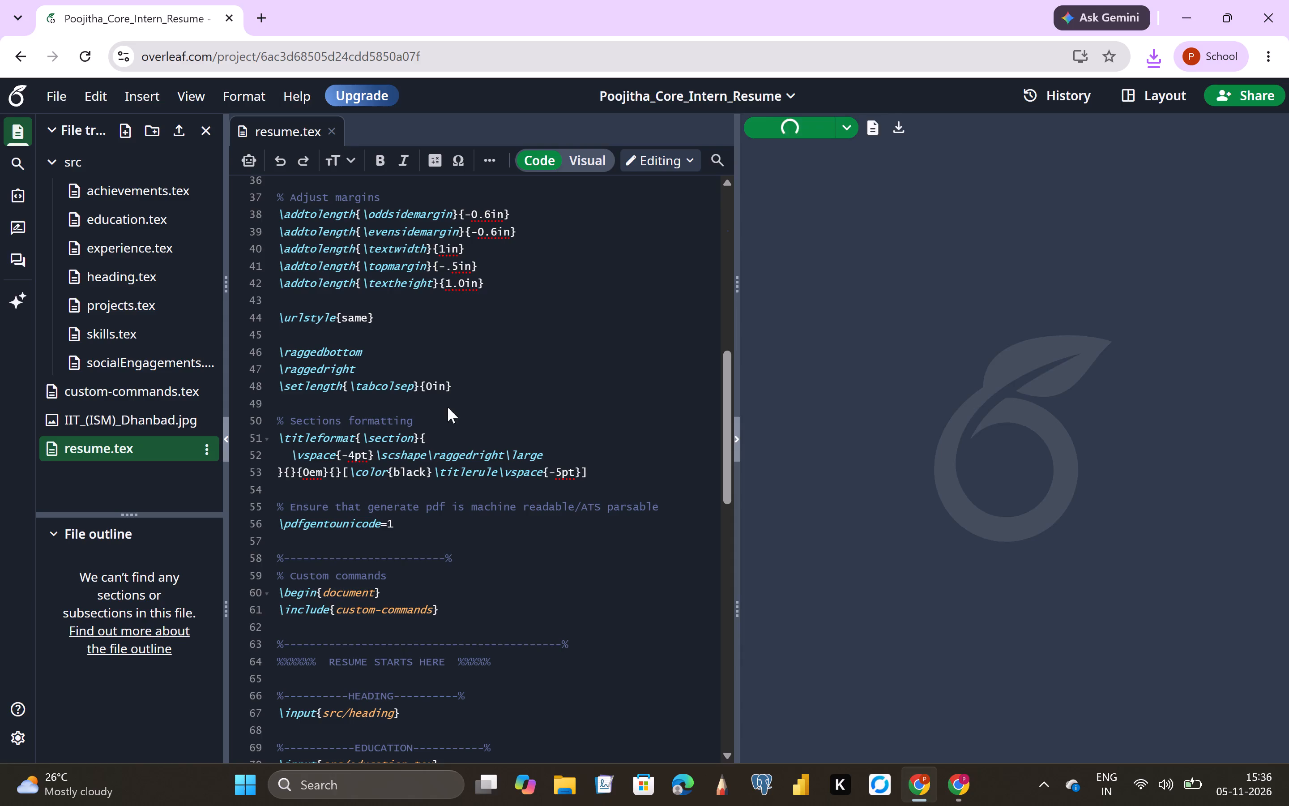
Rename the project by removing "Intern" from its title so that it ends in "Core_Resume".
click(778, 93)
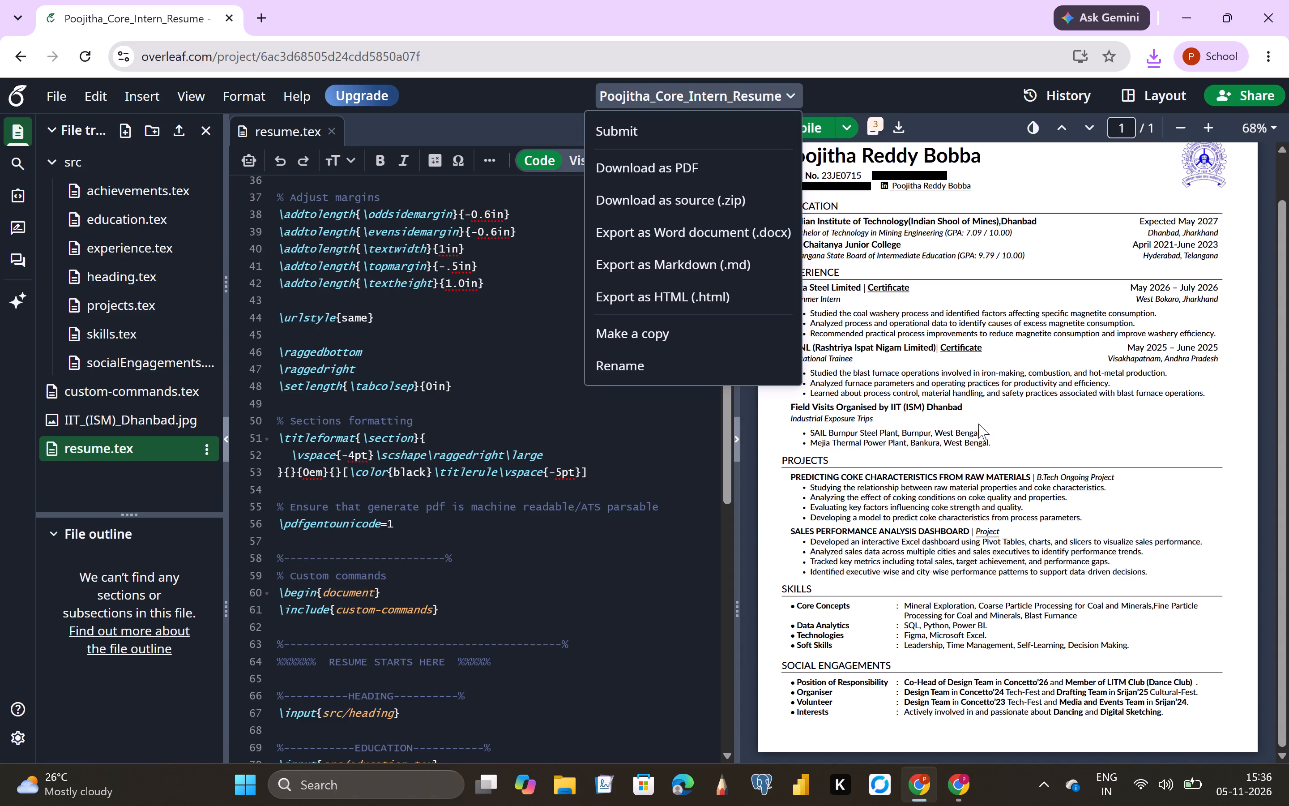
click(642, 356)
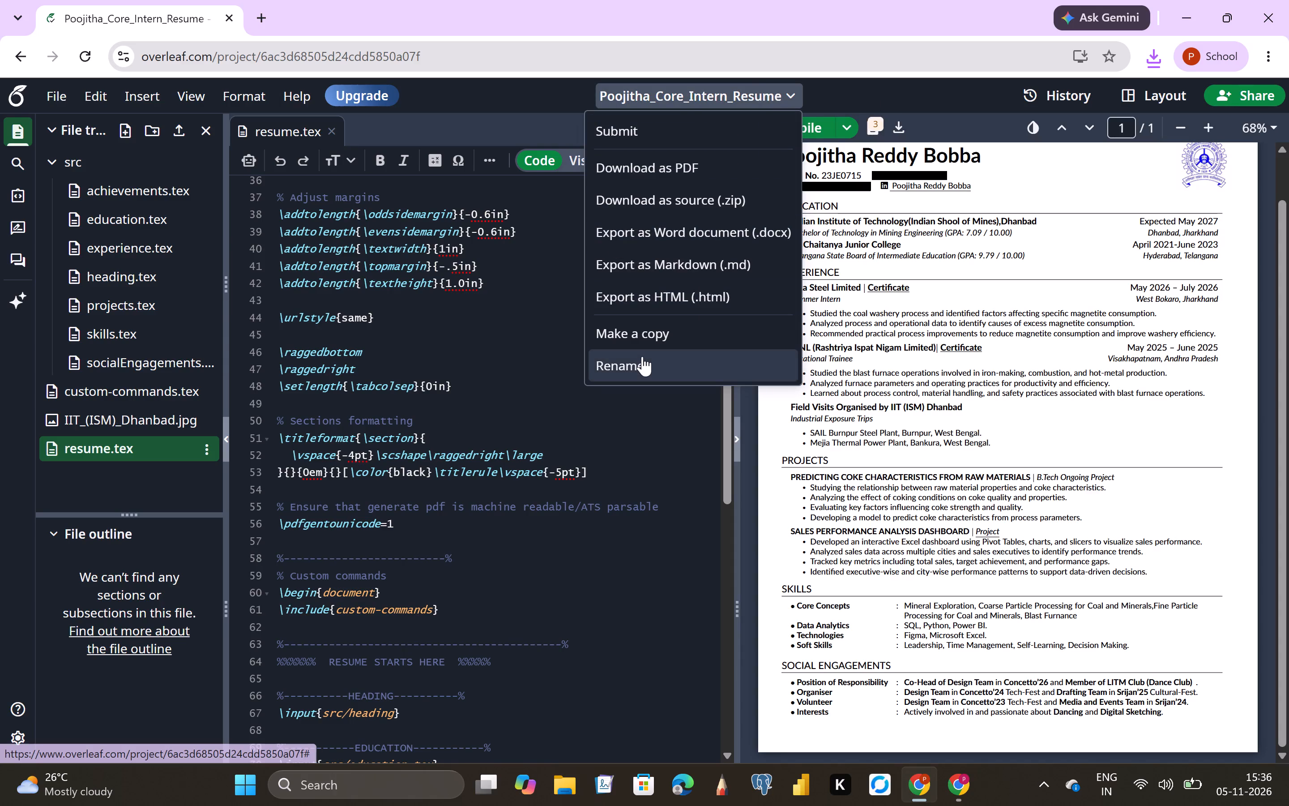
click(739, 100)
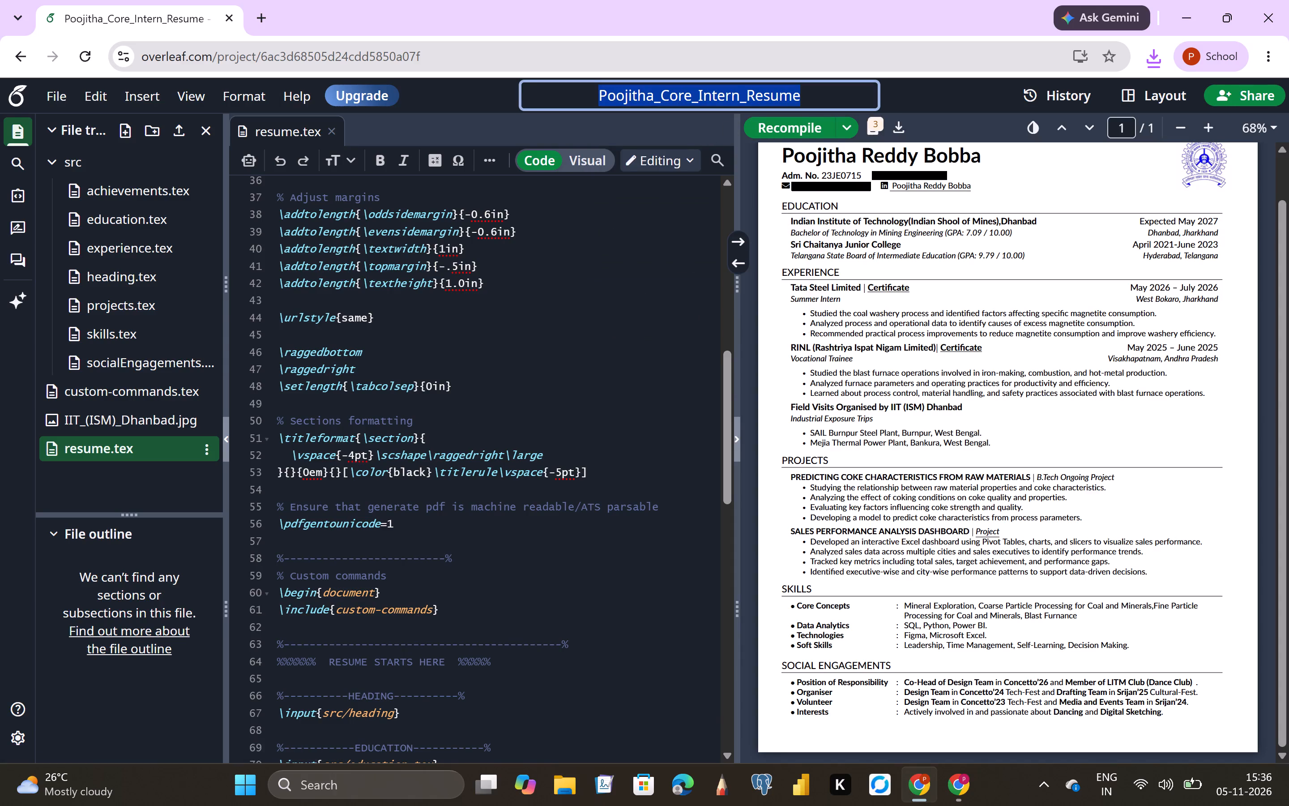
key(BackSpace)
key(BackSpace)
key(BackSpace)
key(BackSpace)
key(BackSpace)
key(BackSpace)
key(BackSpace)
key(BackSpace)
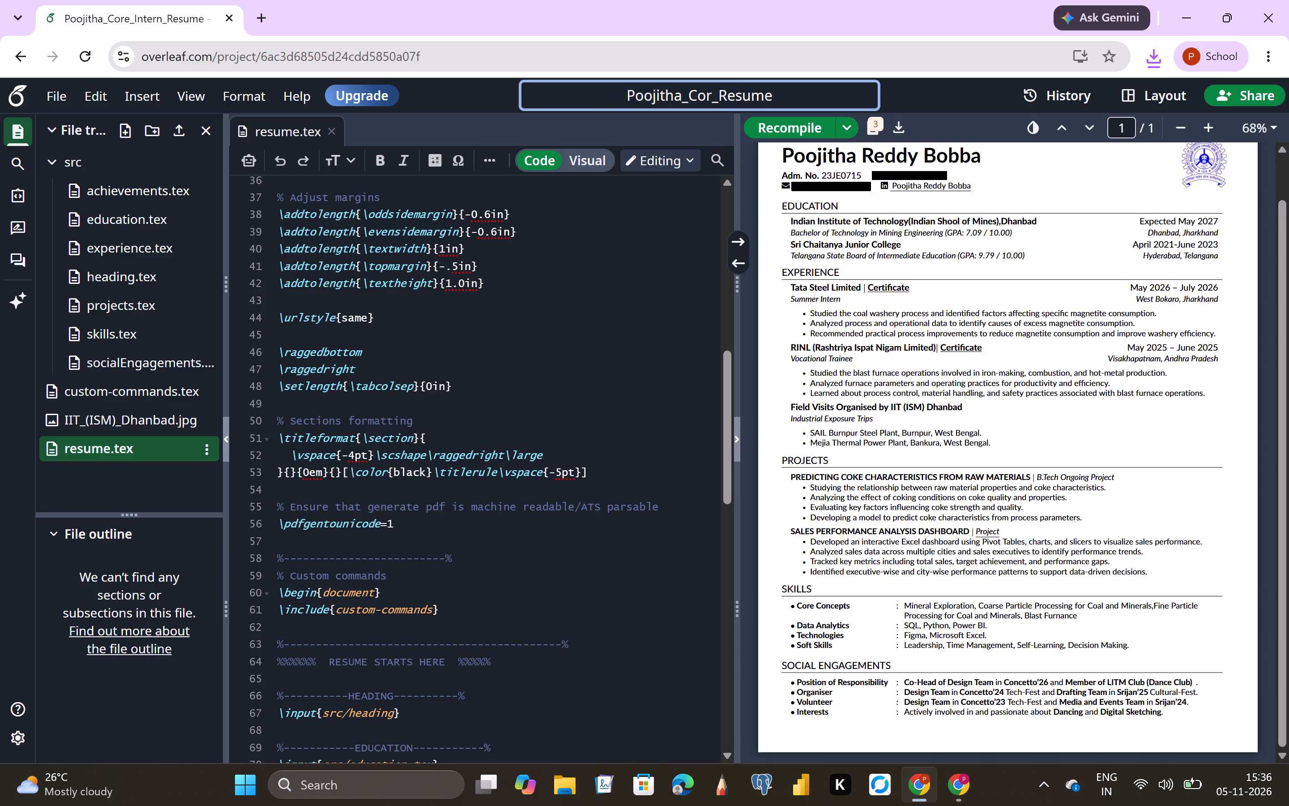
key(e)
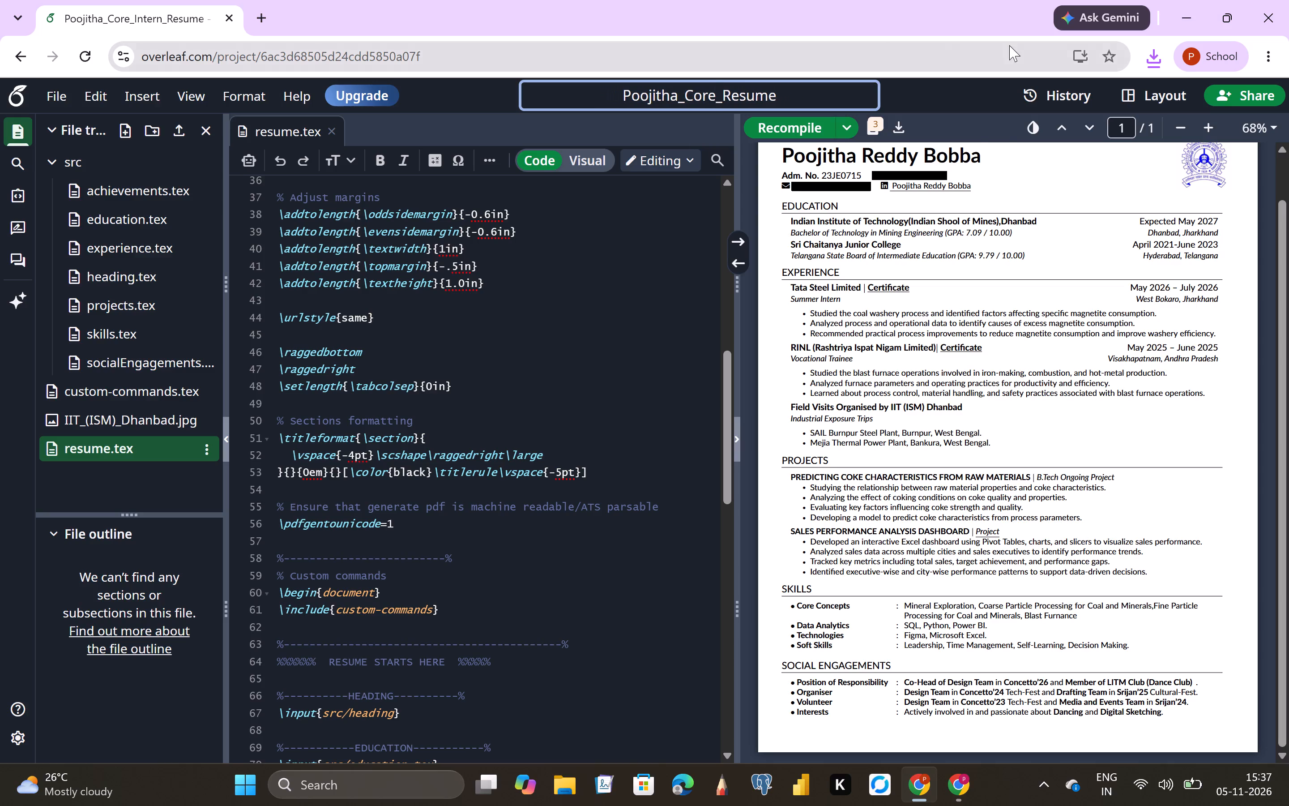
key(Return)
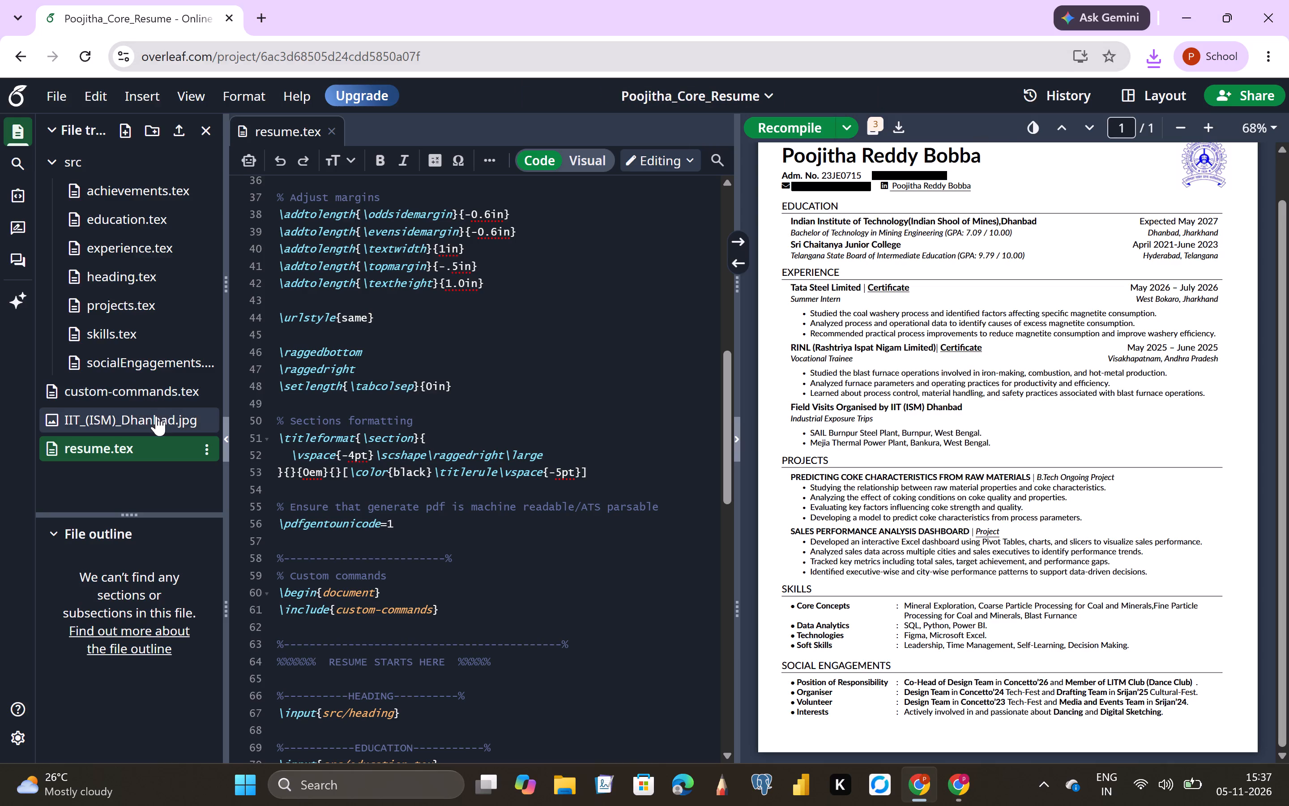
In socialEngagements.tex, replace "Design" with "Marketing" in the Organiser entry's Concetto'24 team name.
click(162, 369)
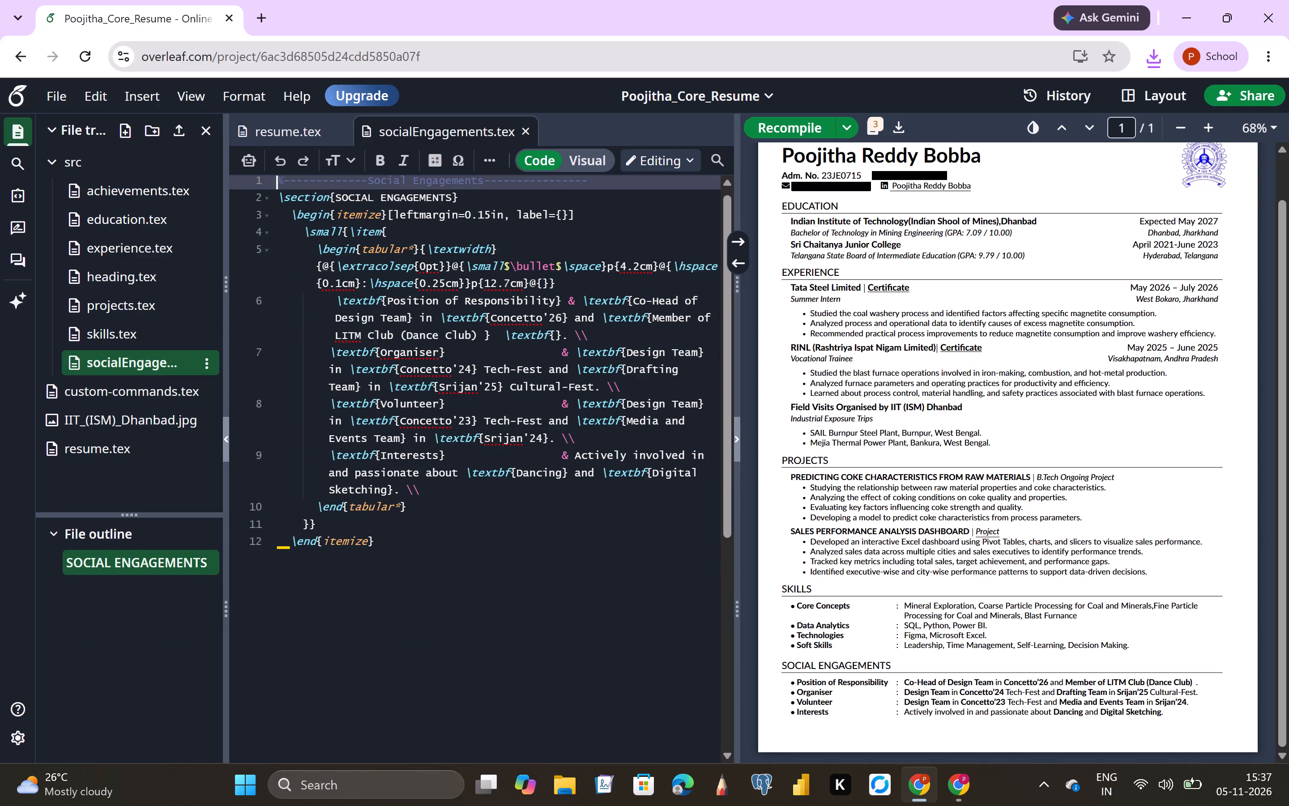
drag(625, 356, 667, 356)
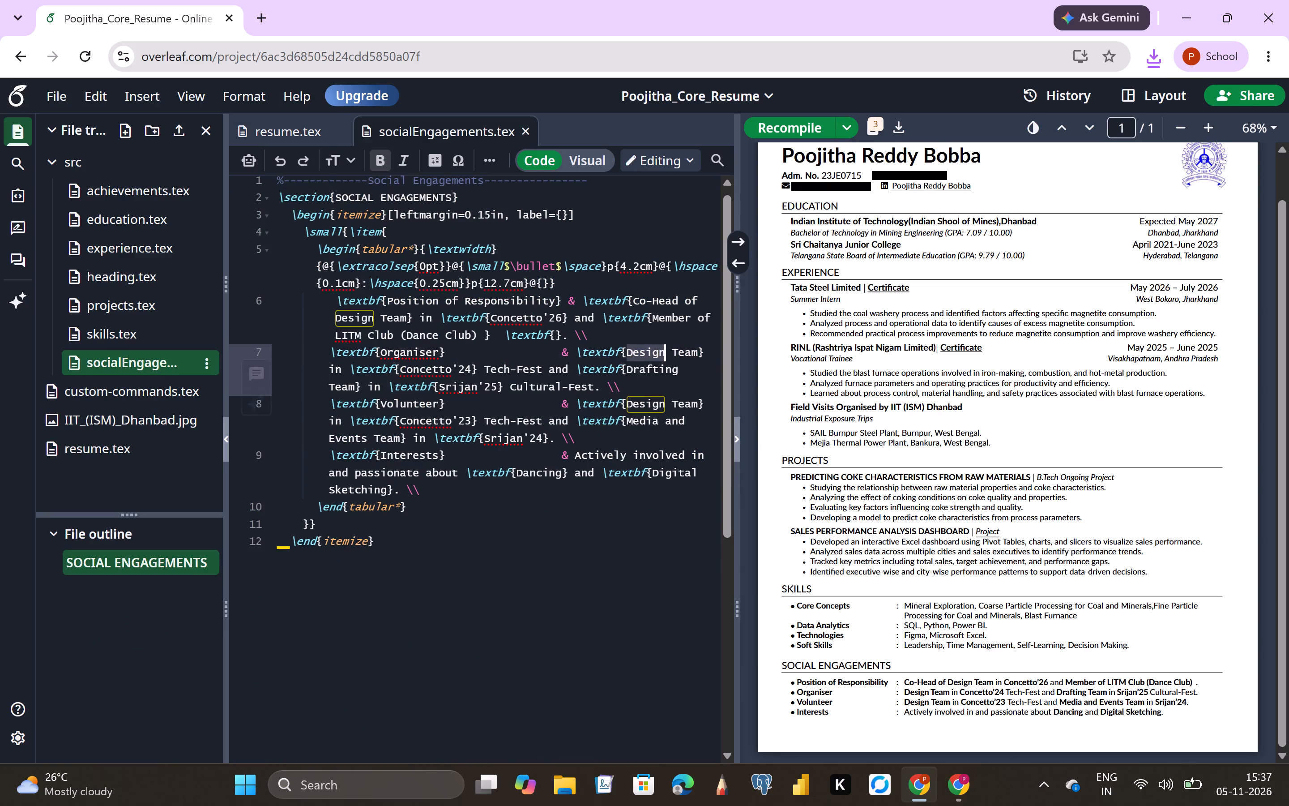
key(BackSpace)
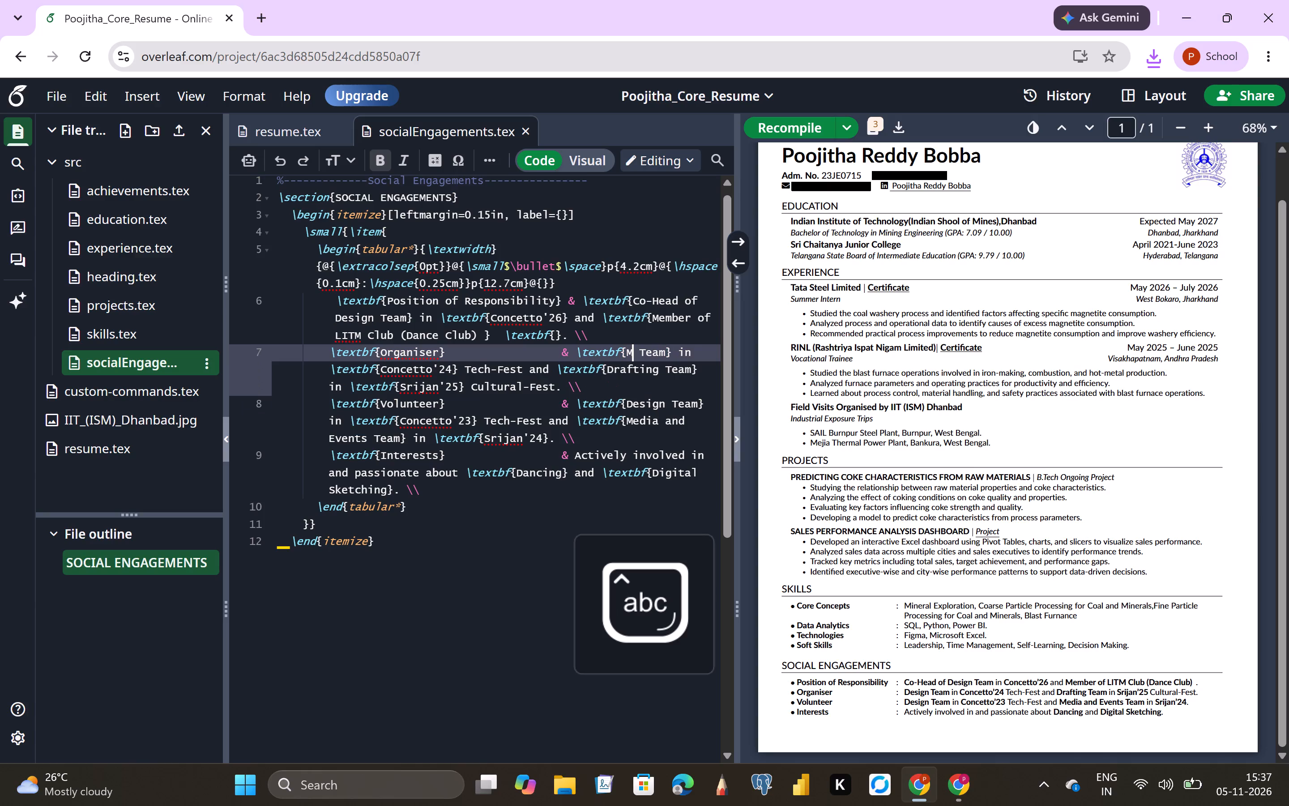
text(arj)
key(BackSpace)
text(ketin)
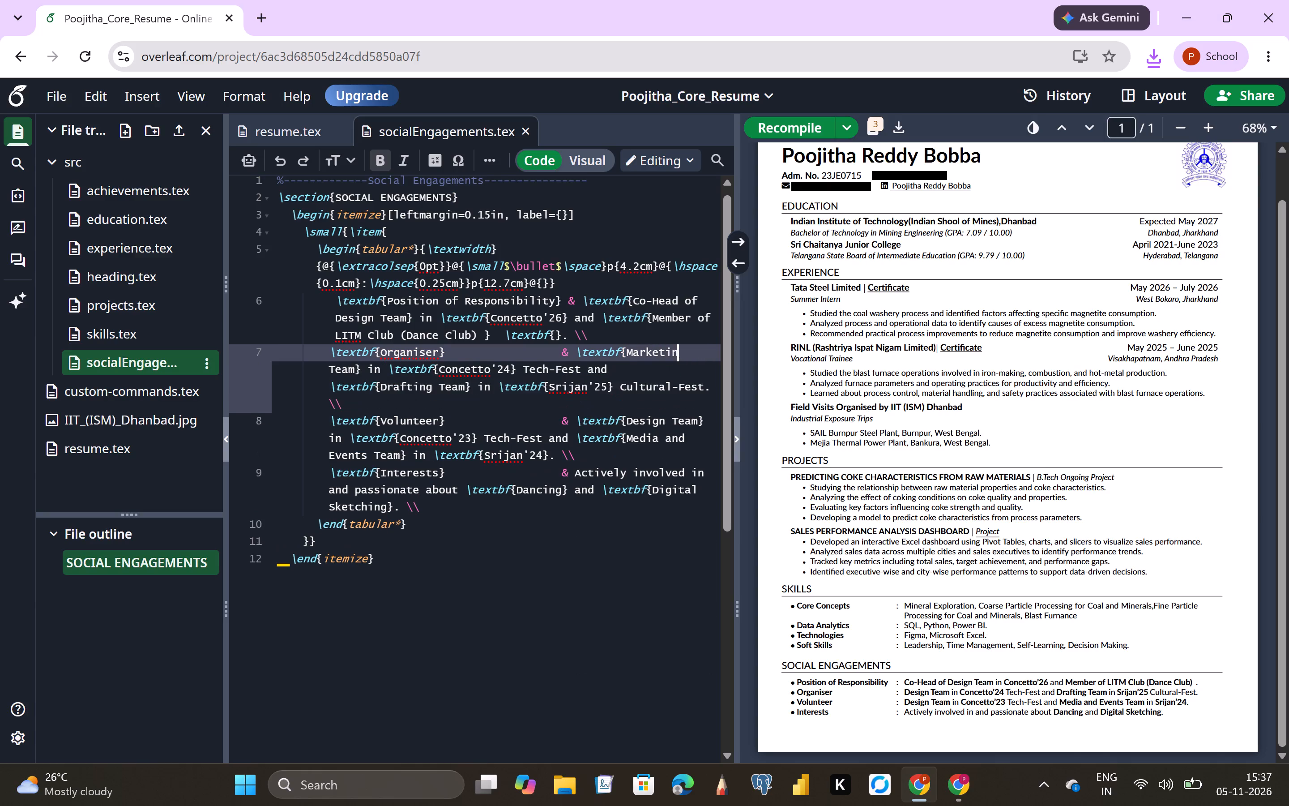
key(BackSpace)
text(ng)
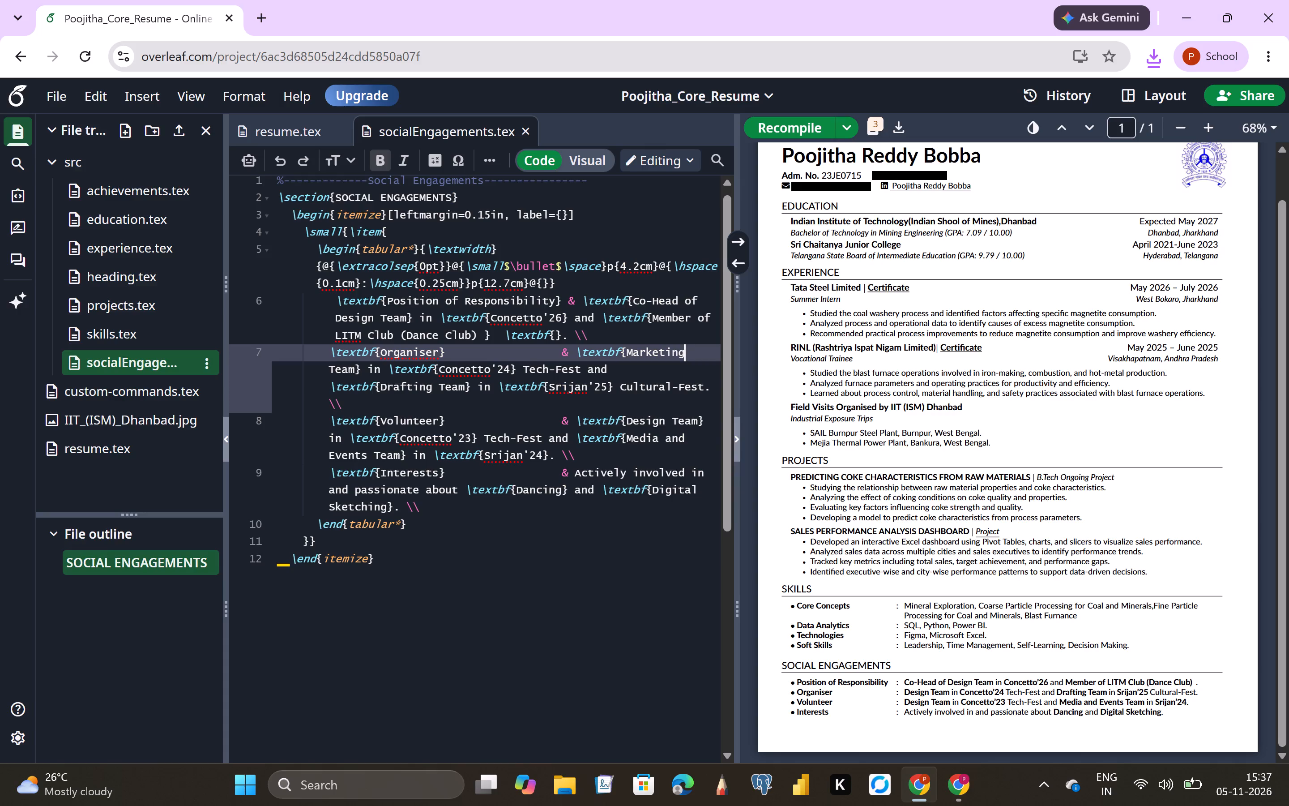
Delete the bold "Drafting Team" text and the following "in" before Srijan'25 in the Organiser entry, and recompile the resume.
drag(328, 387, 491, 393)
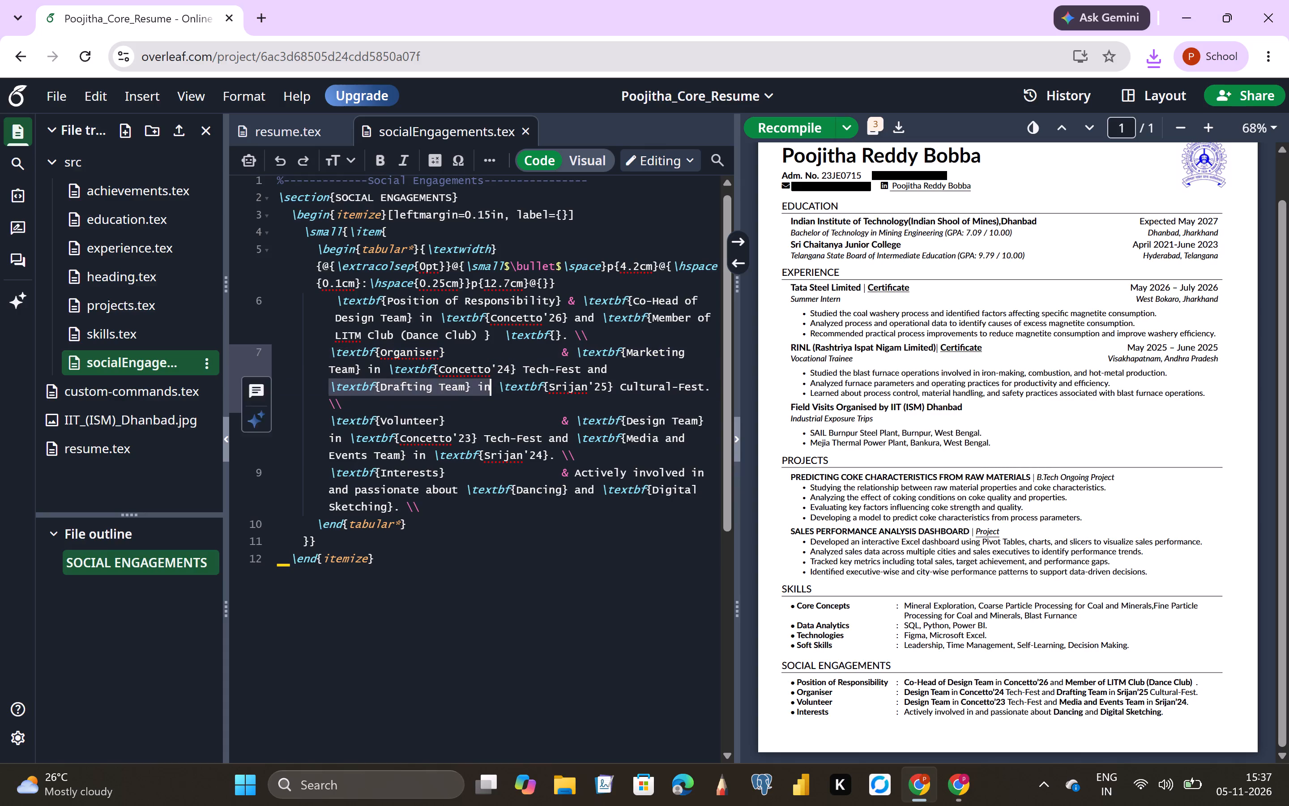
key(BackSpace)
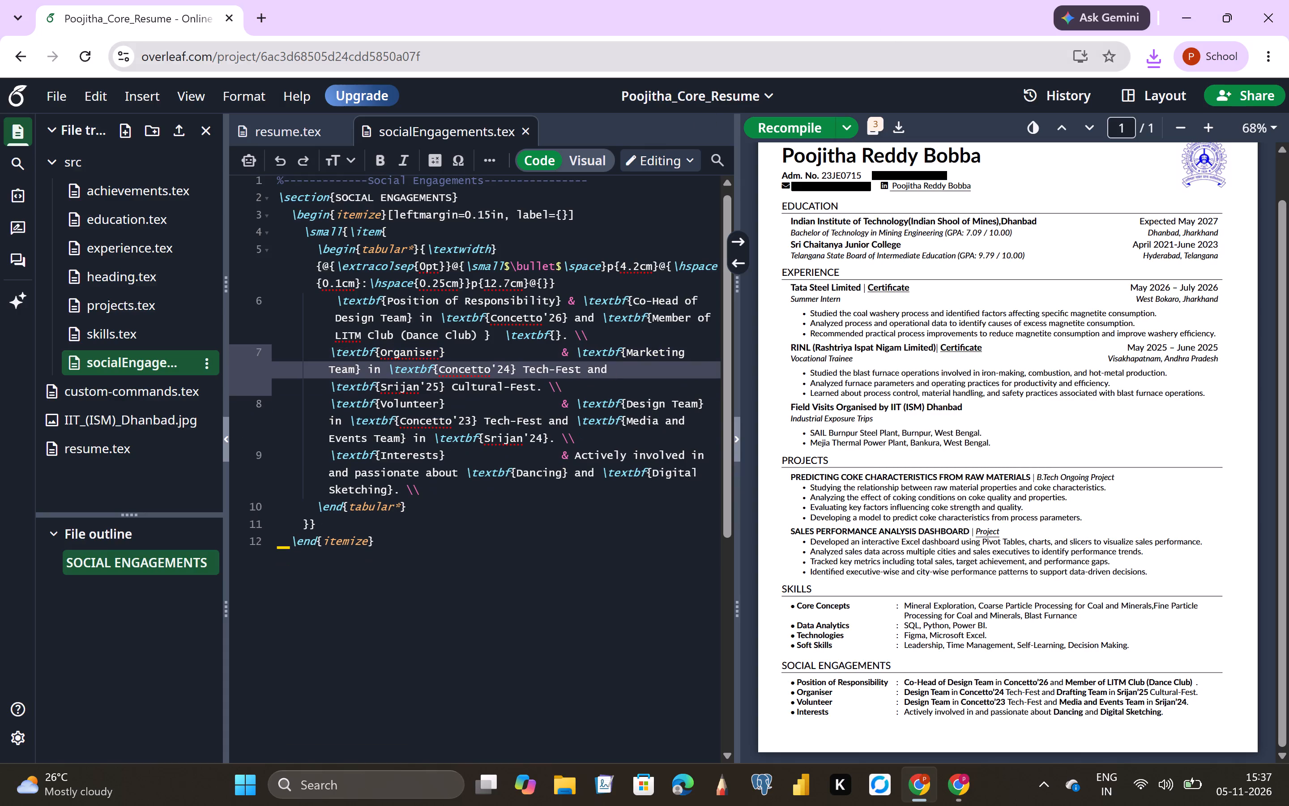
click(802, 132)
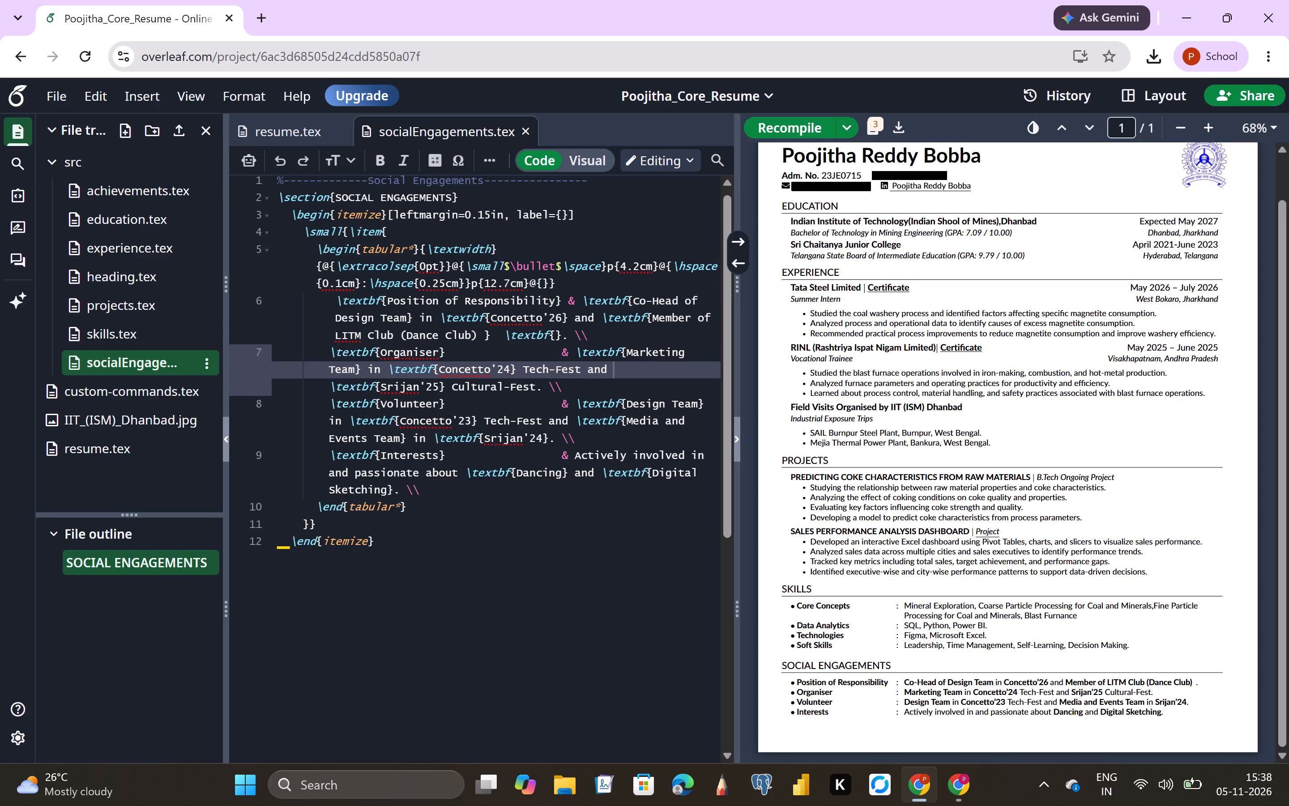
In experience.tex, delete the whole "Field Visits Organised by IIT (ISM) Dhanbad" entry with its industrial exposure trips, and recompile the resume.
scroll(515, 451, up, 1)
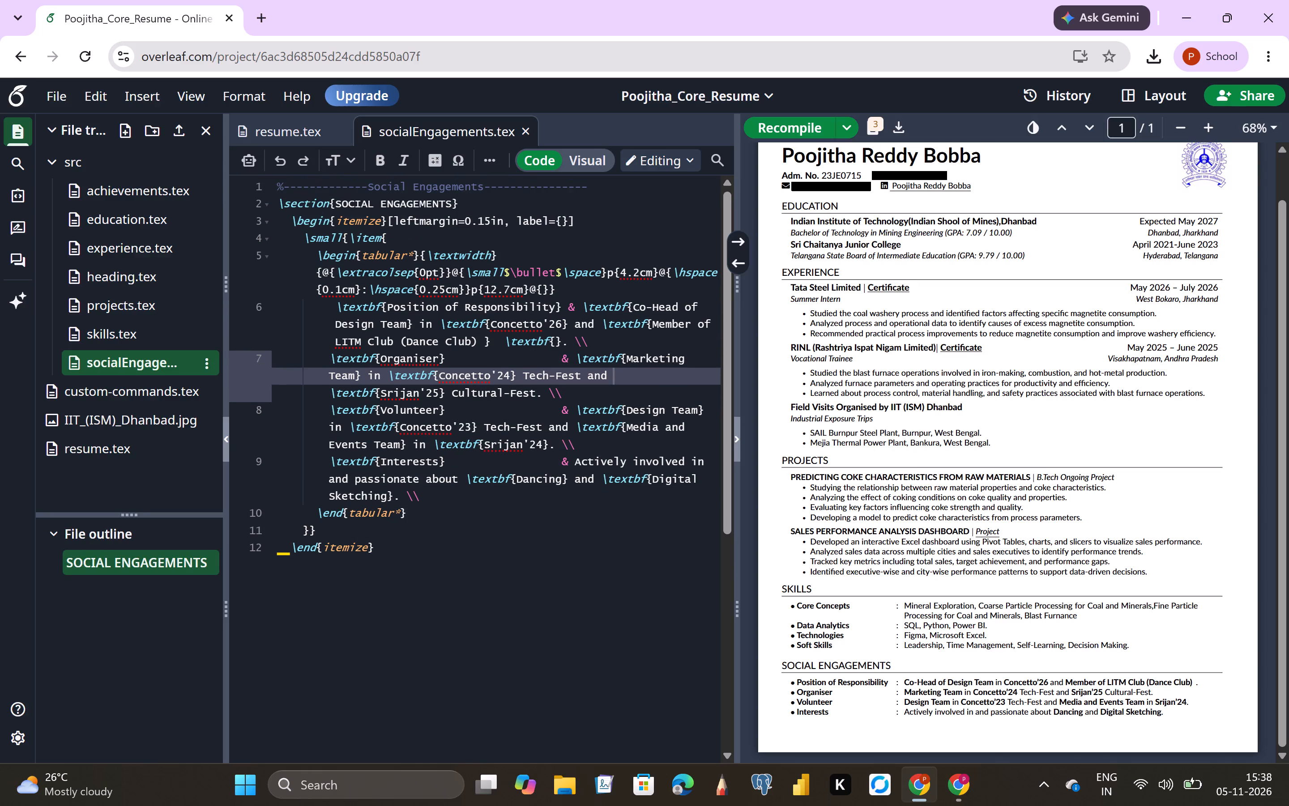
scroll(515, 451, up, 2)
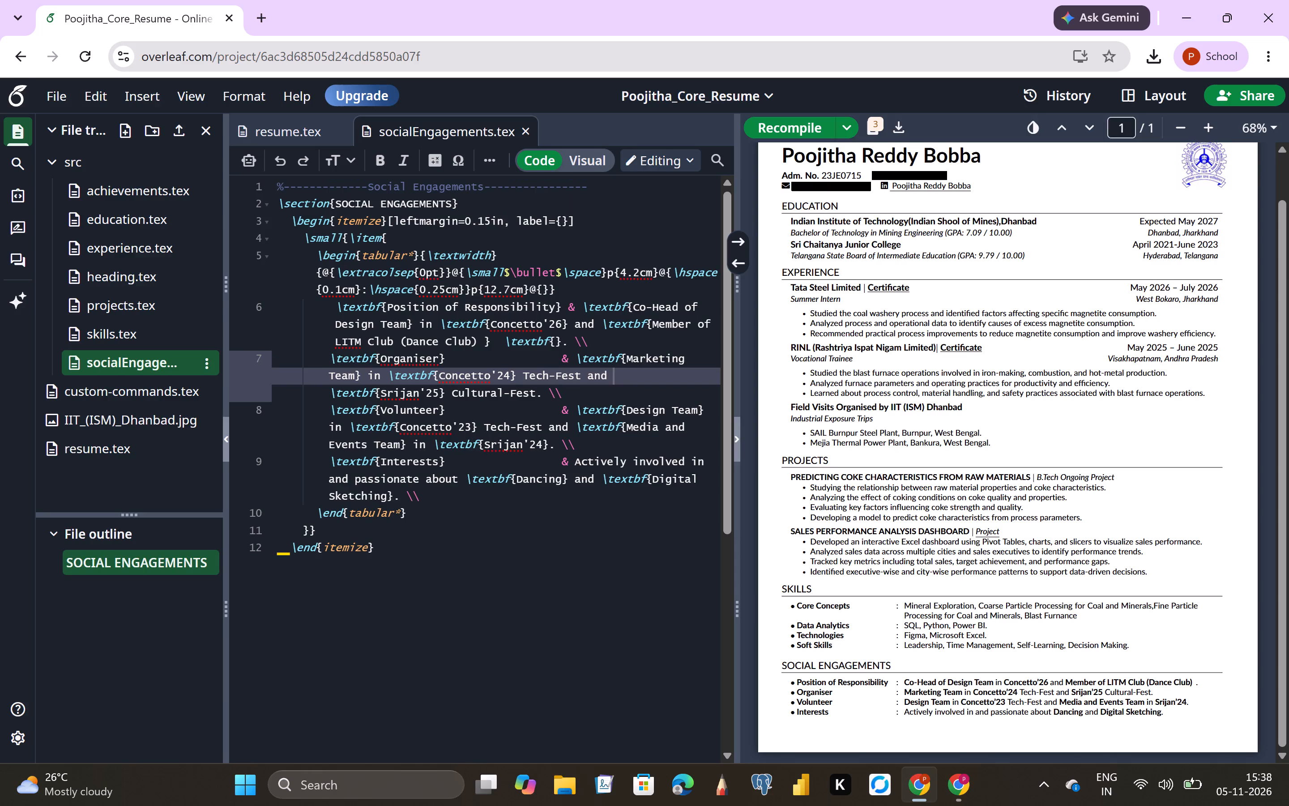
click(171, 242)
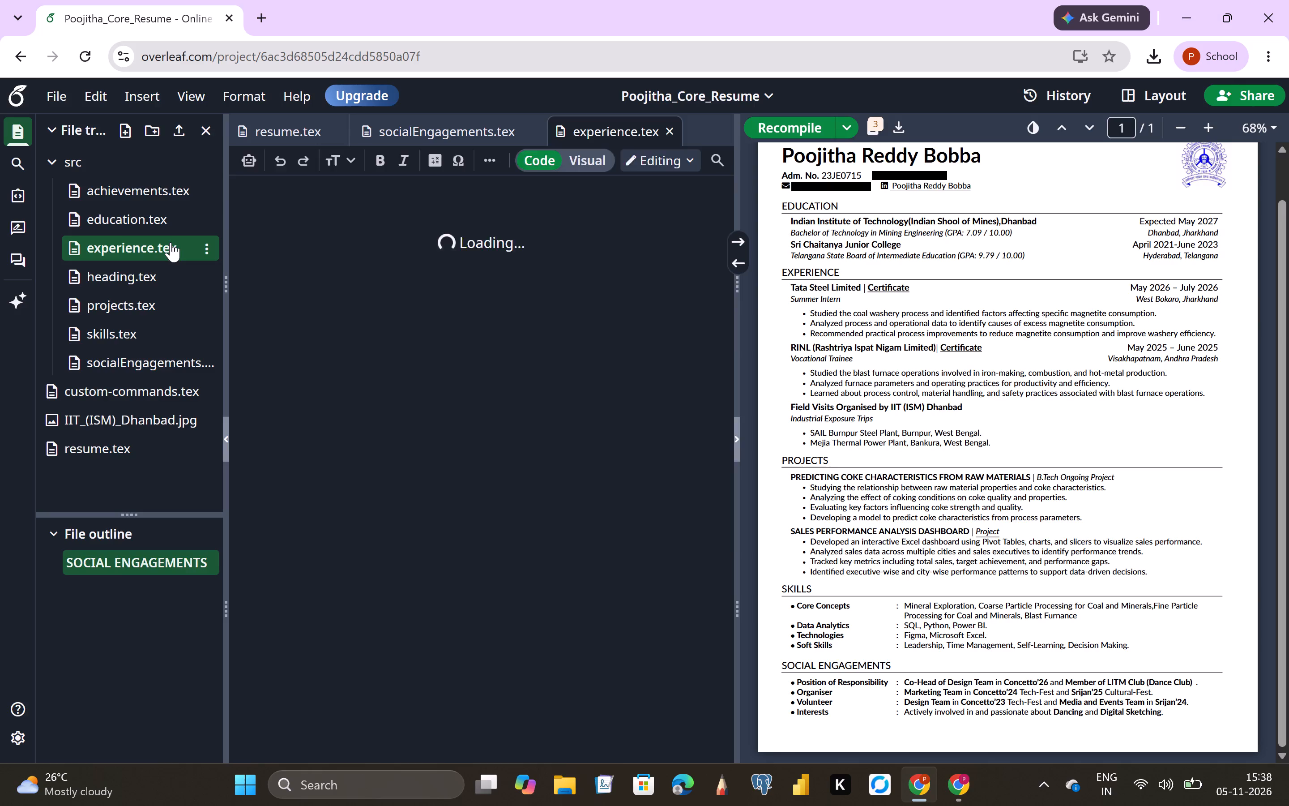
scroll(410, 571, down, 5)
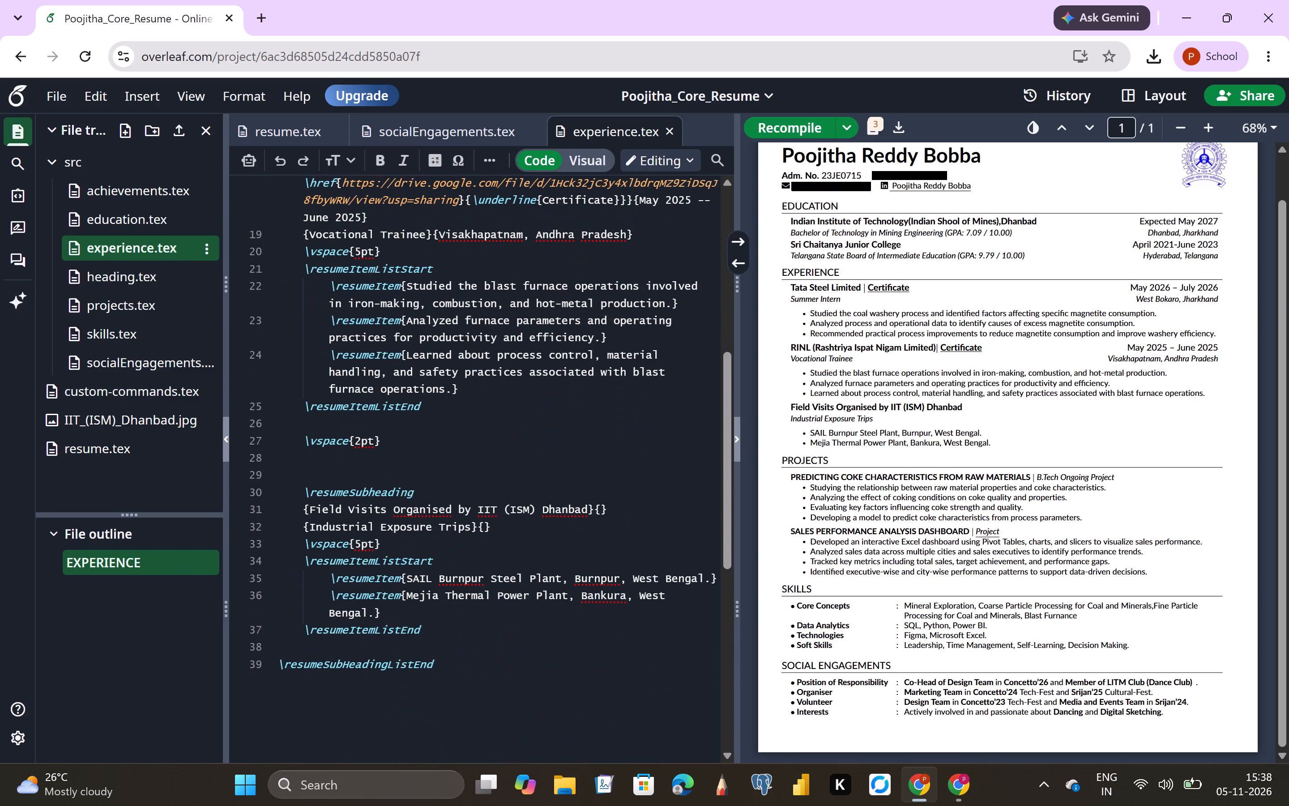
scroll(410, 571, down, 1)
scroll(410, 571, up, 3)
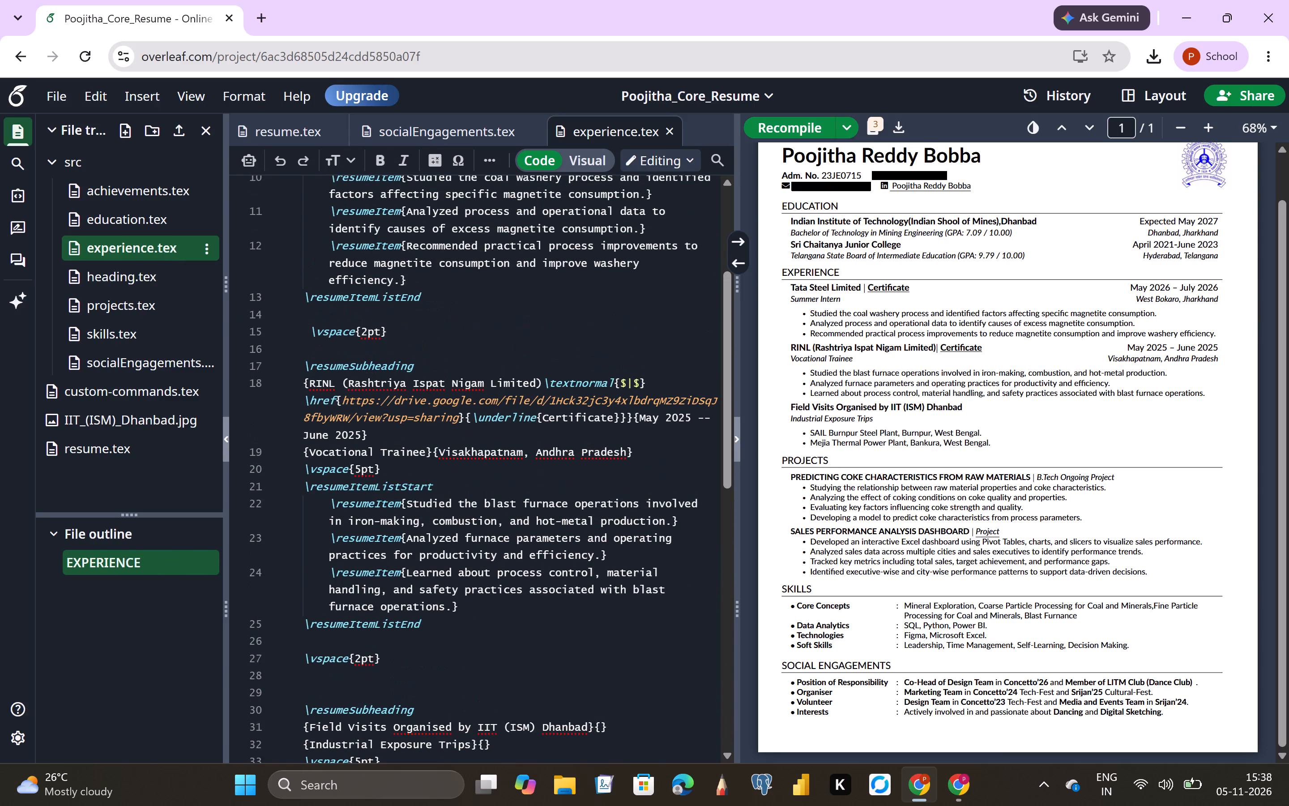
scroll(410, 571, down, 3)
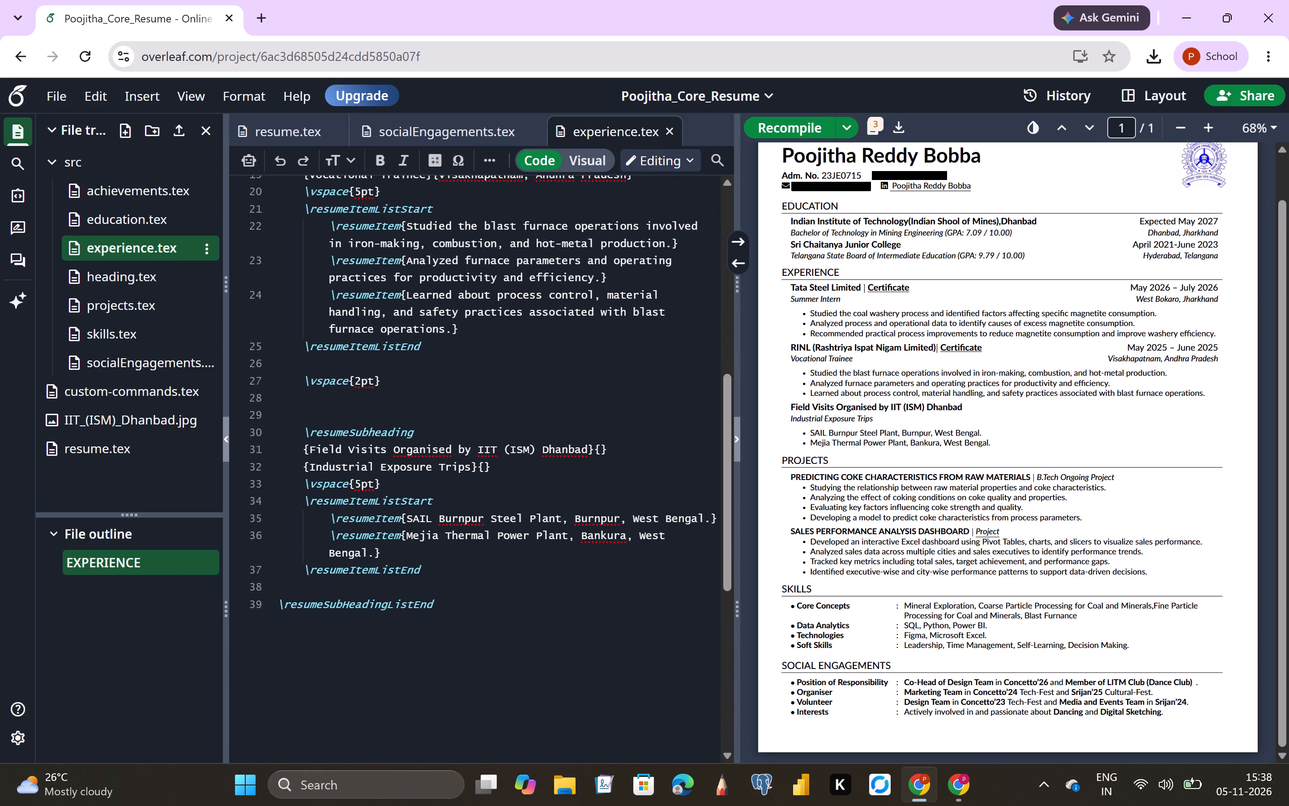
drag(299, 435, 422, 571)
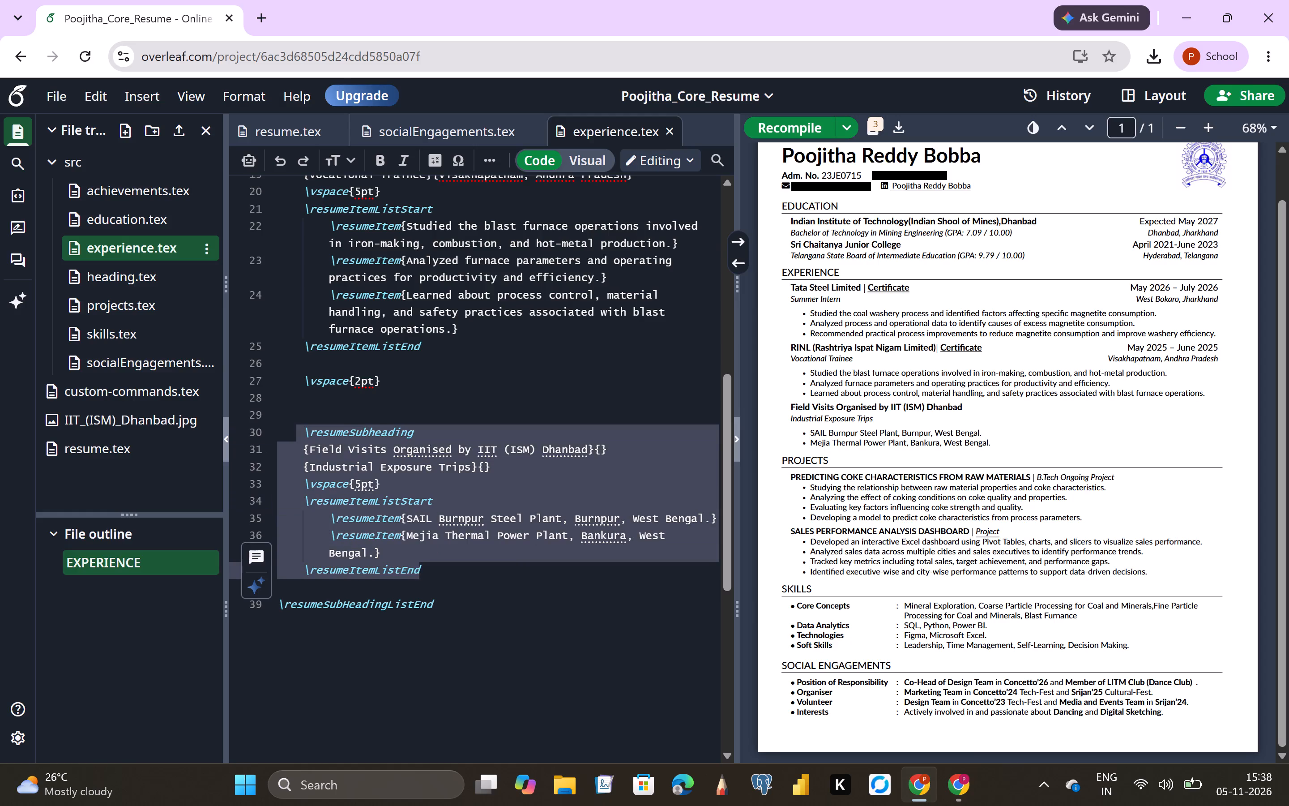
key(BackSpace)
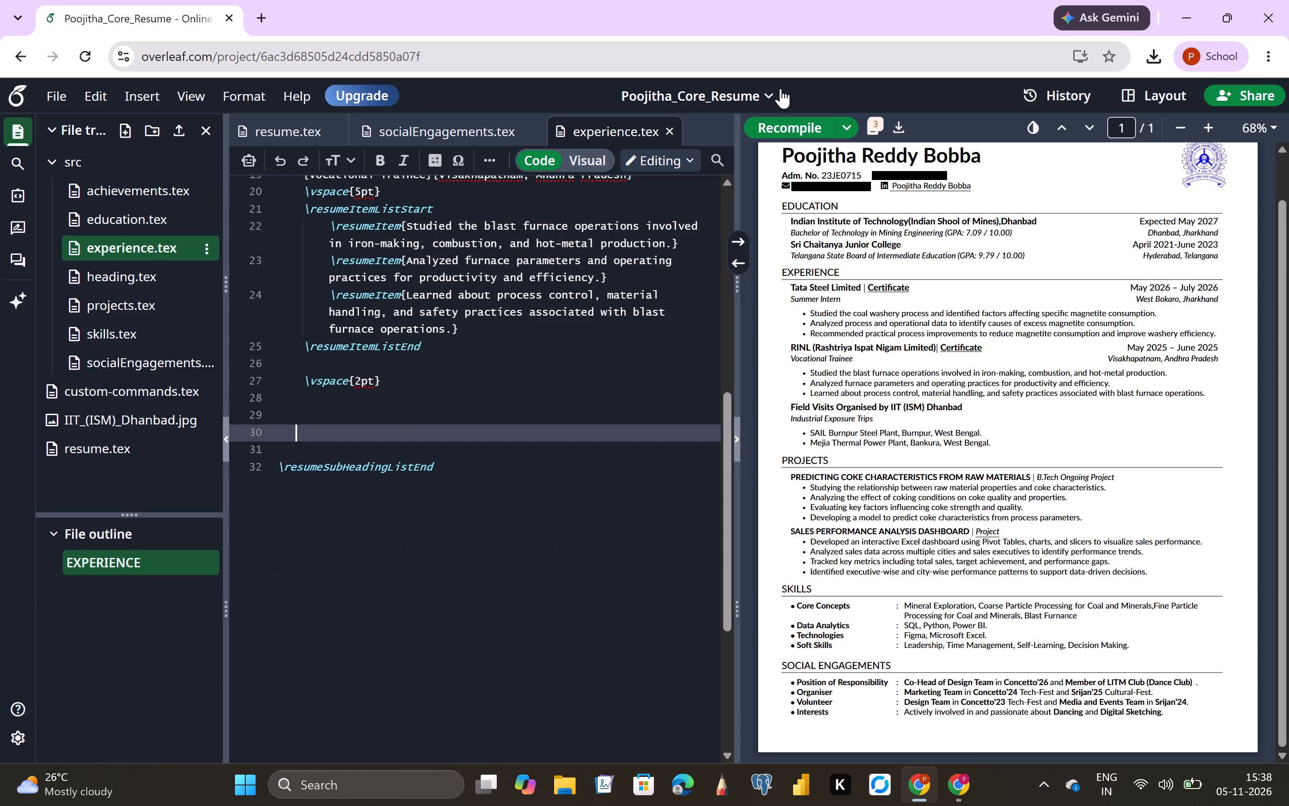
click(805, 119)
Duplicate the Core resume's browser tab, and open the Product Analyst resume project from the project list in the original tab.
right_click(137, 25)
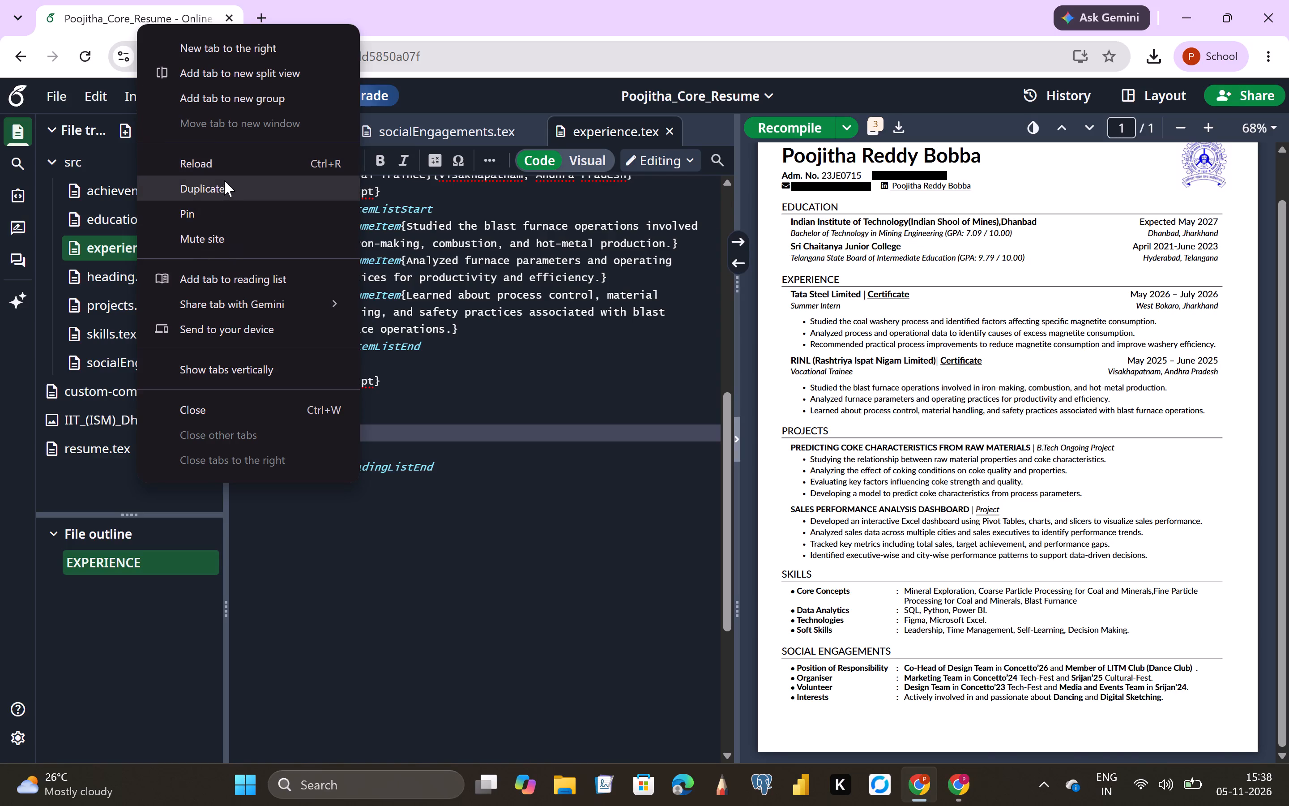
click(248, 193)
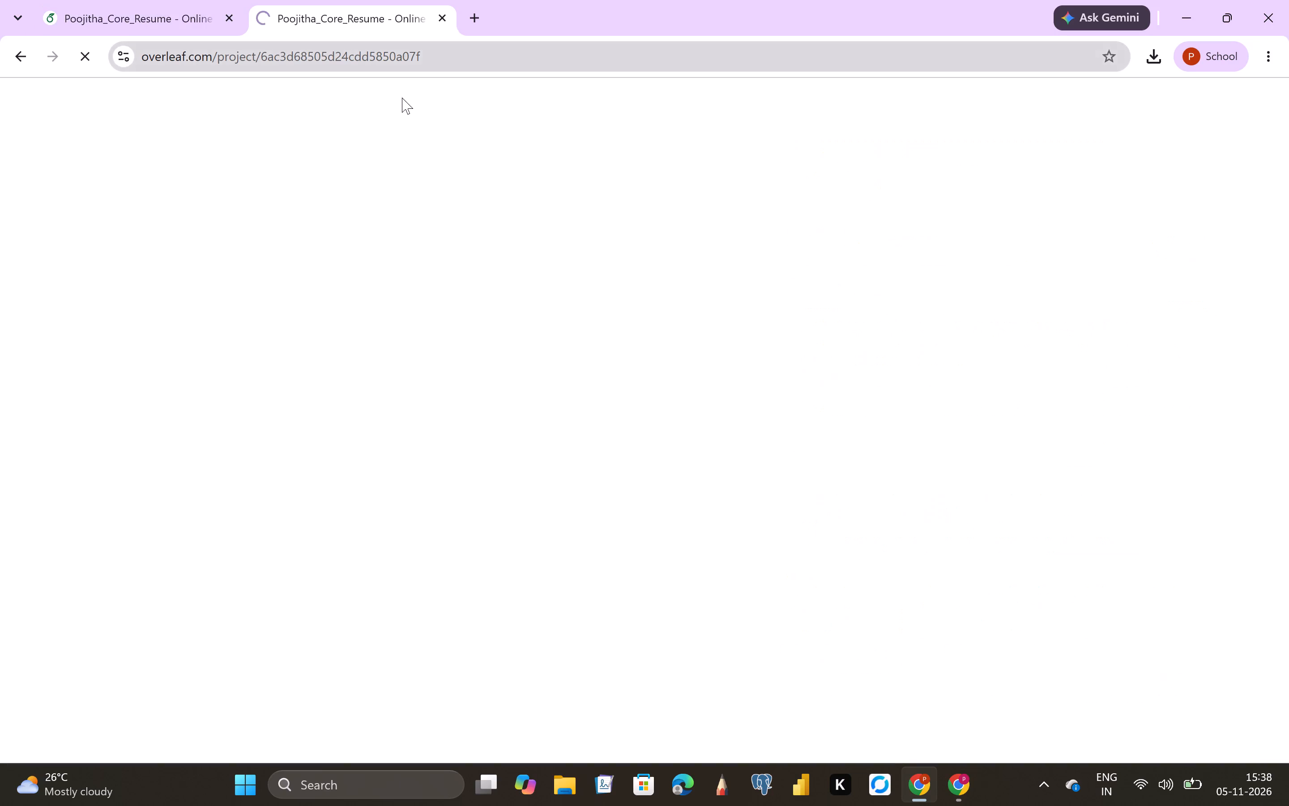
click(170, 0)
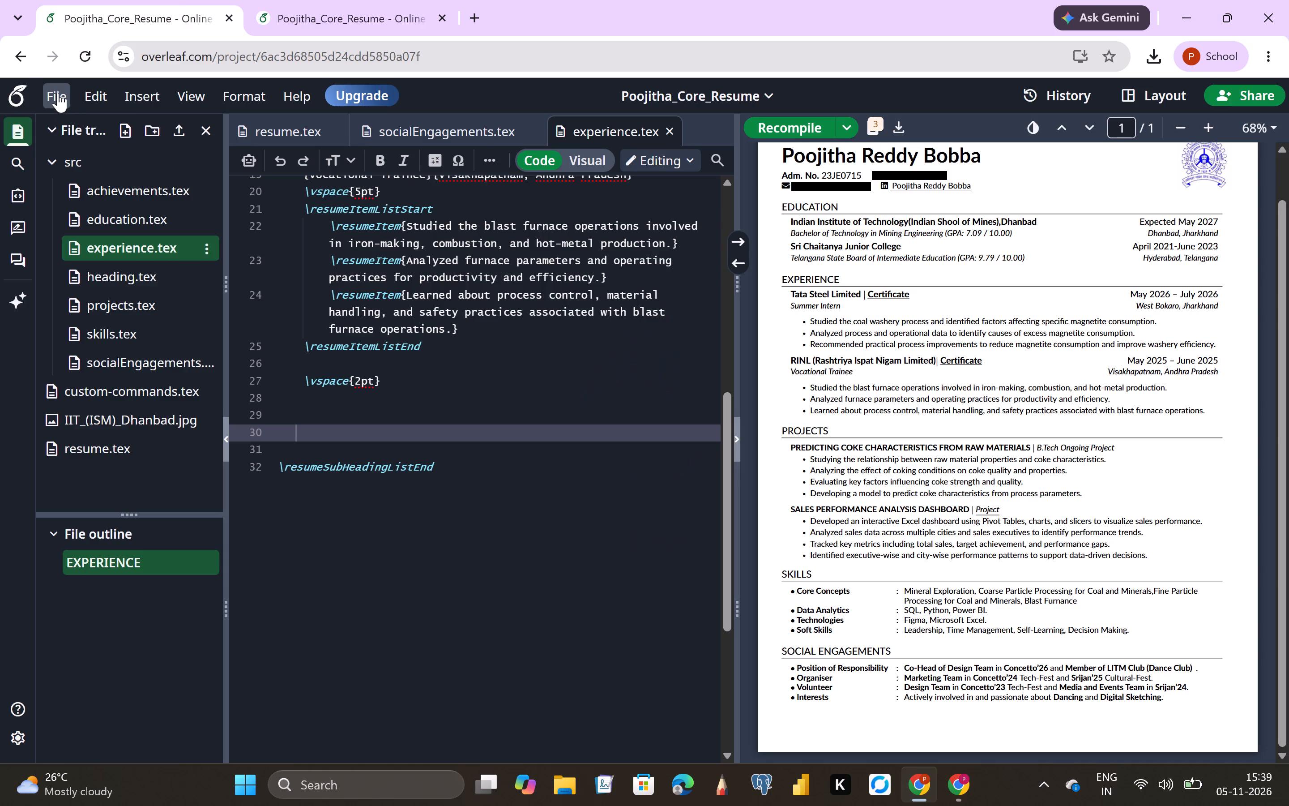
click(25, 91)
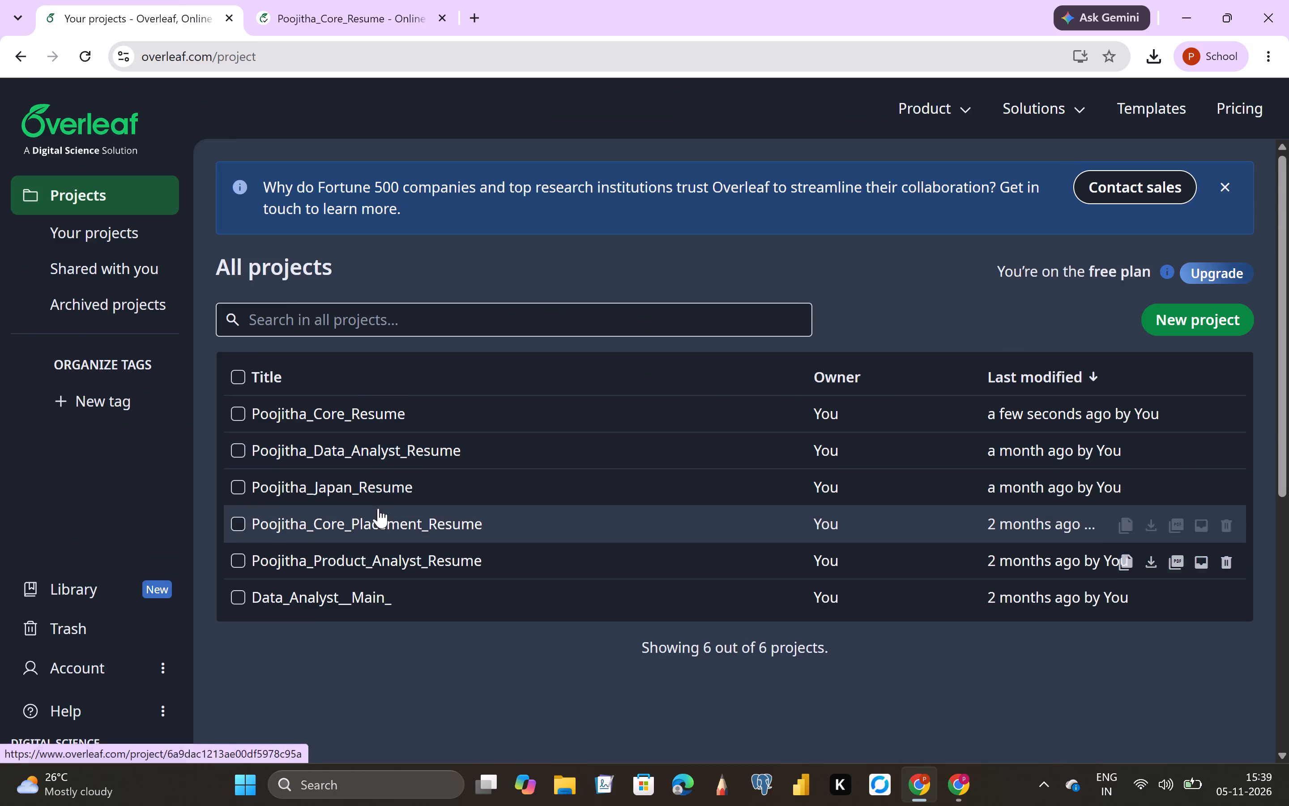
double_click(400, 548)
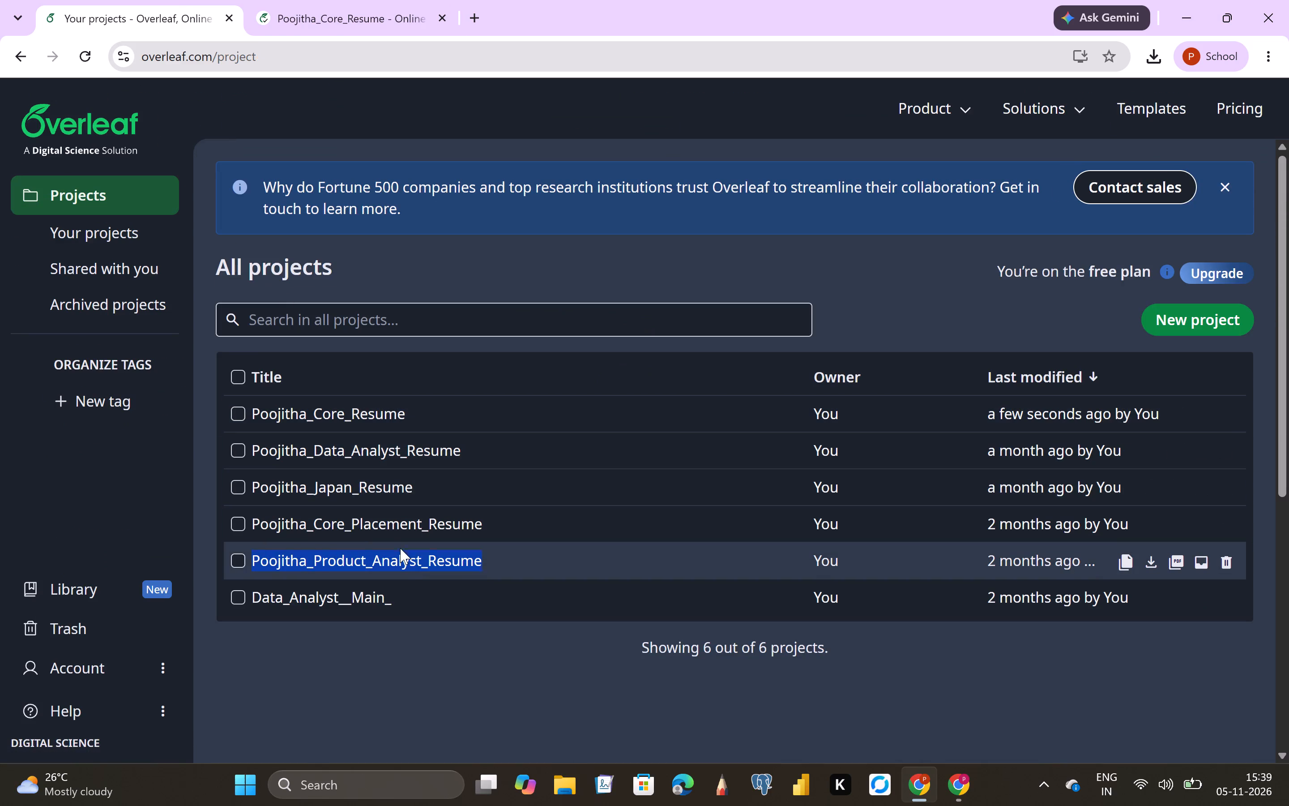
double_click(636, 573)
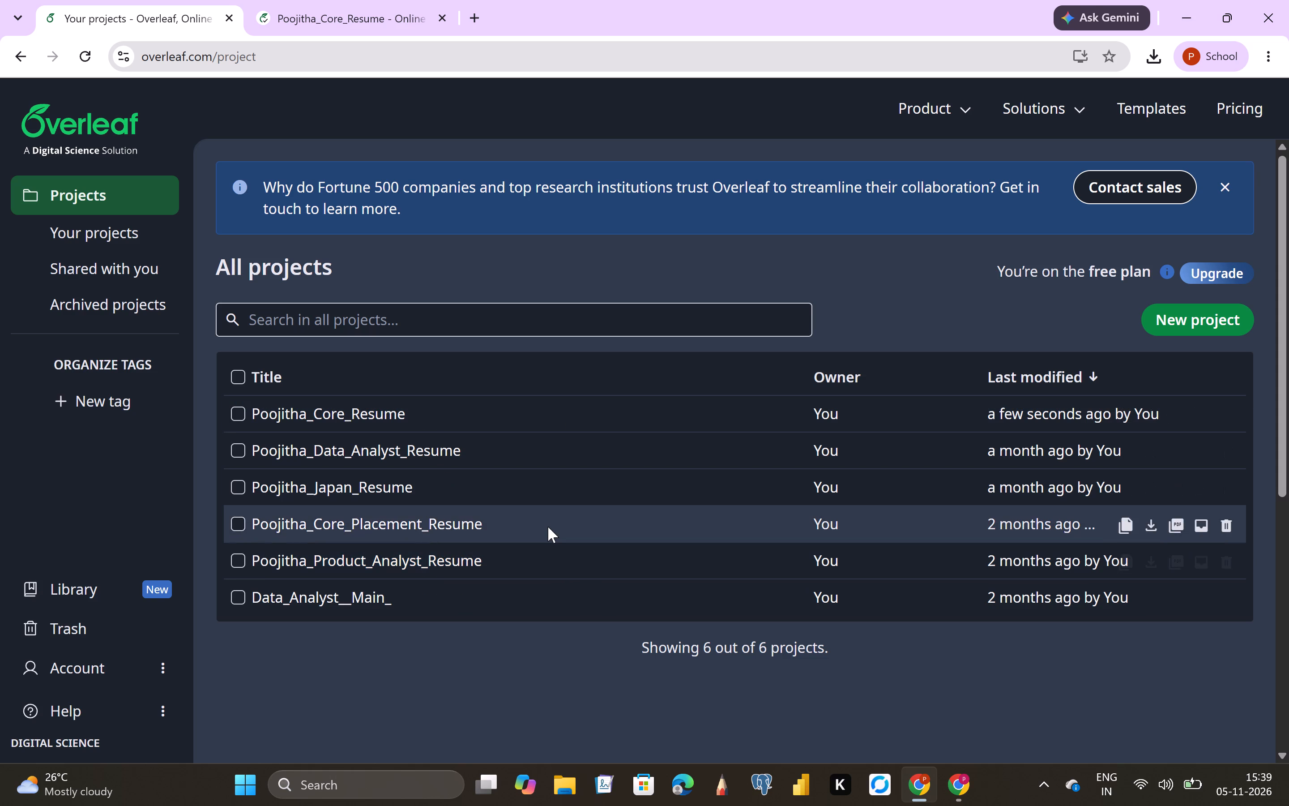
click(473, 566)
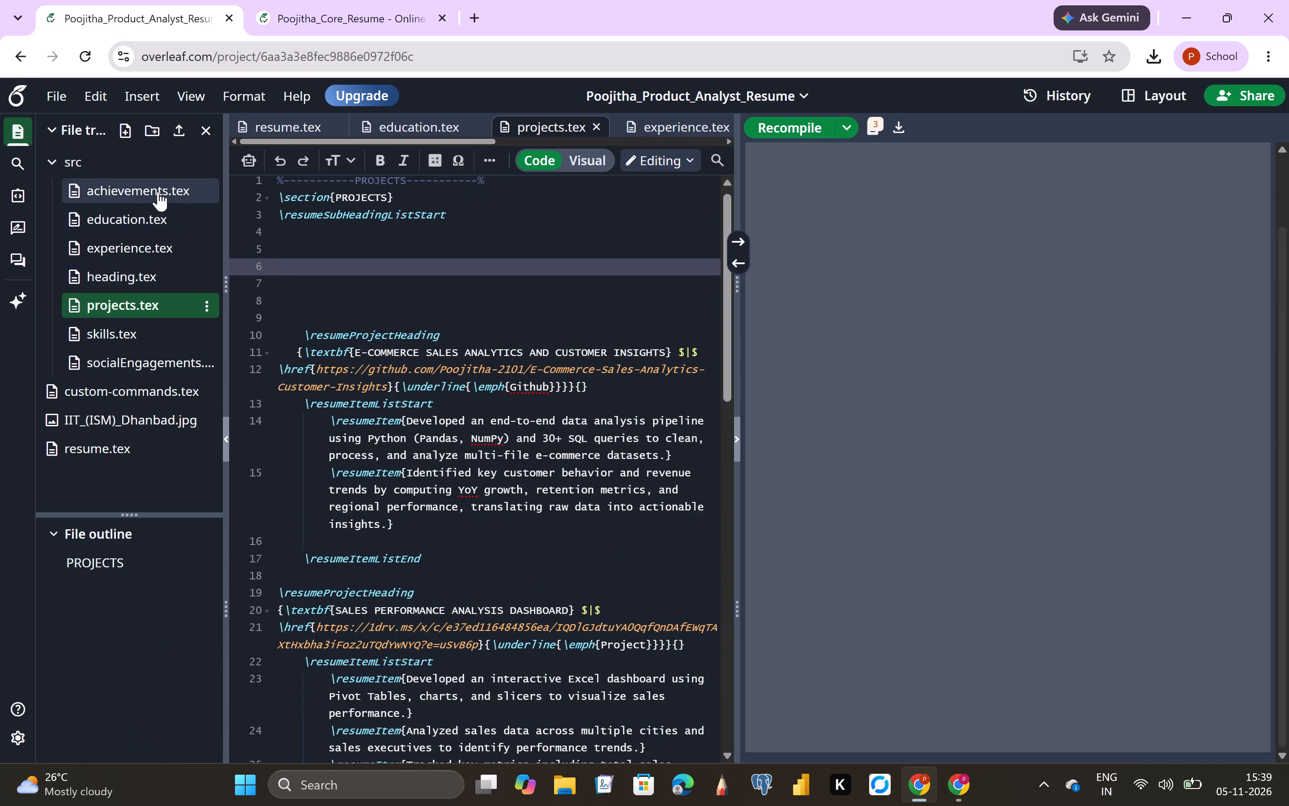
Copy the Sri Chaitanya School entry from the Product Analyst resume's education.tex to below the list end in the Core resume's education.tex.
click(149, 216)
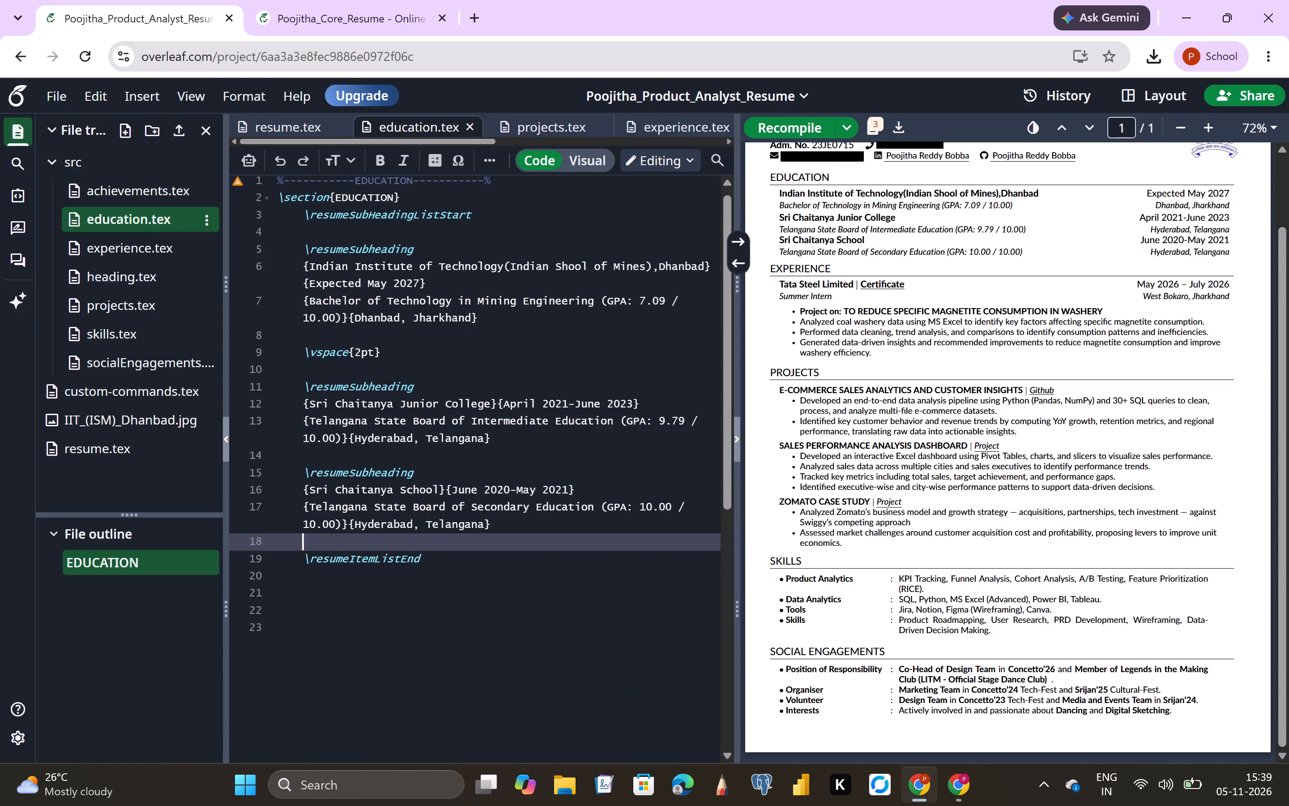
drag(295, 463, 513, 546)
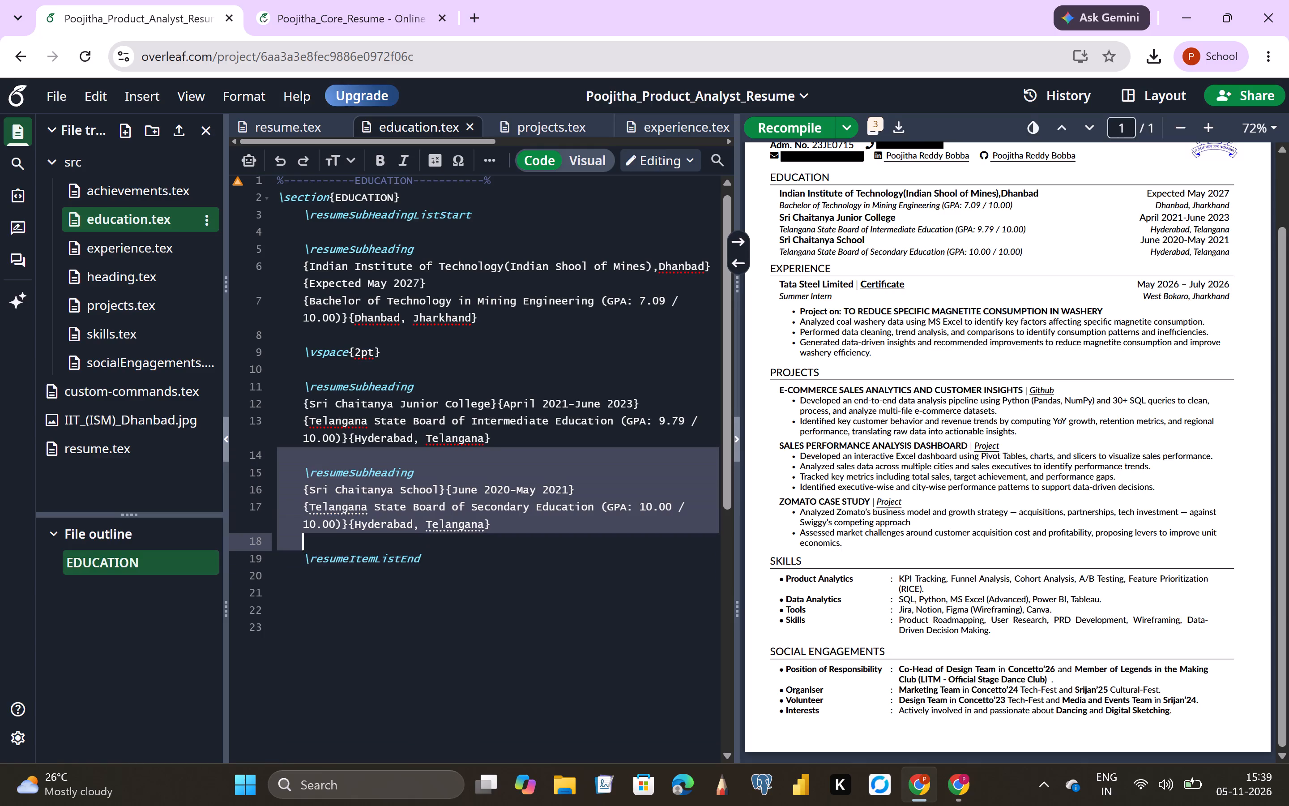
drag(513, 546, 512, 539)
key(ctrl+c)
ctrl+click(512, 539)
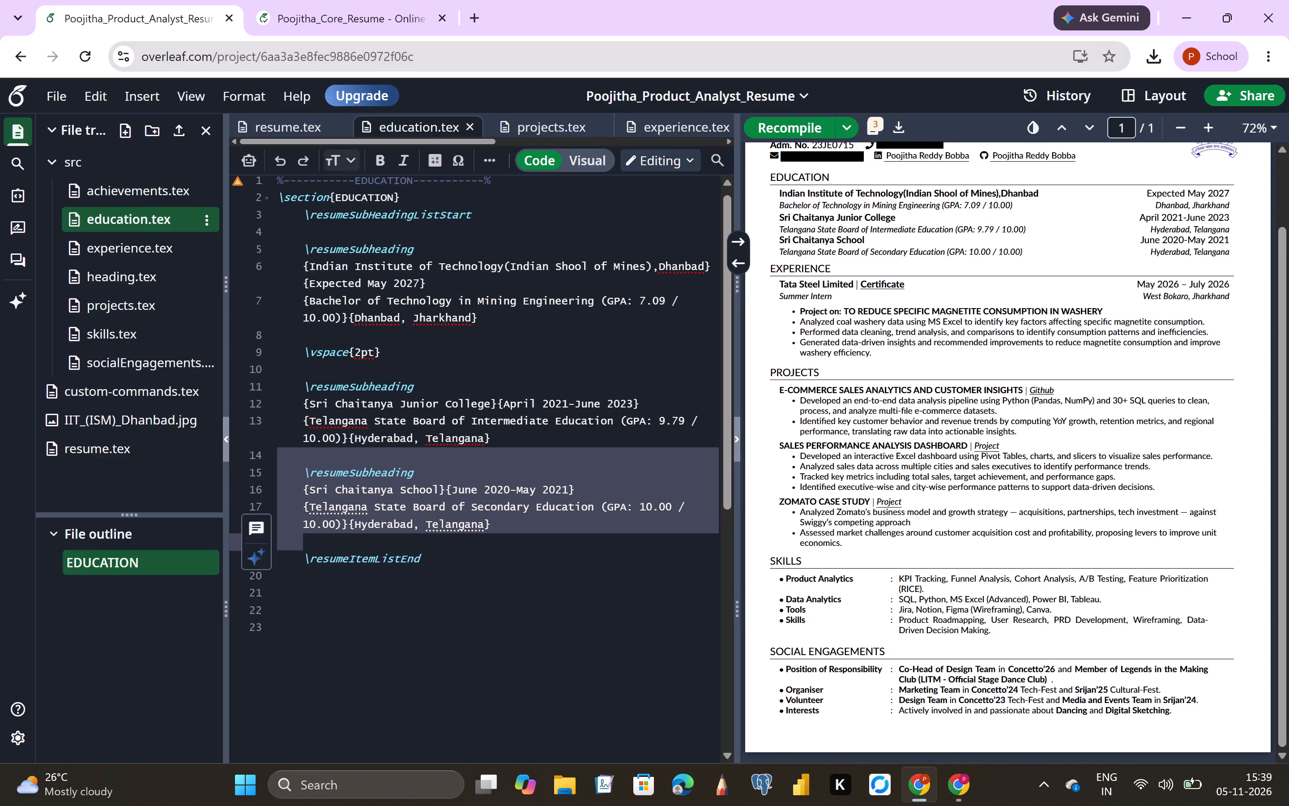
click(336, 29)
scroll(542, 367, up, 7)
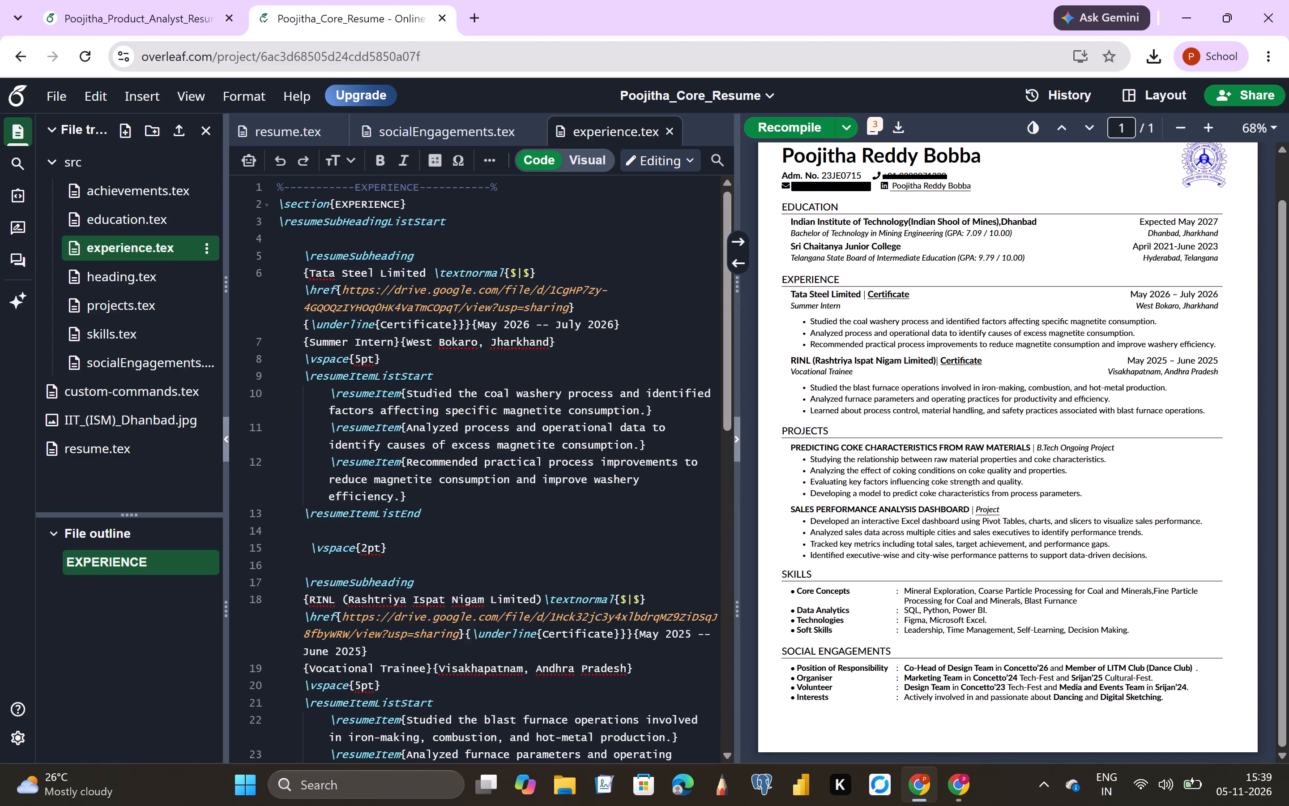
click(147, 213)
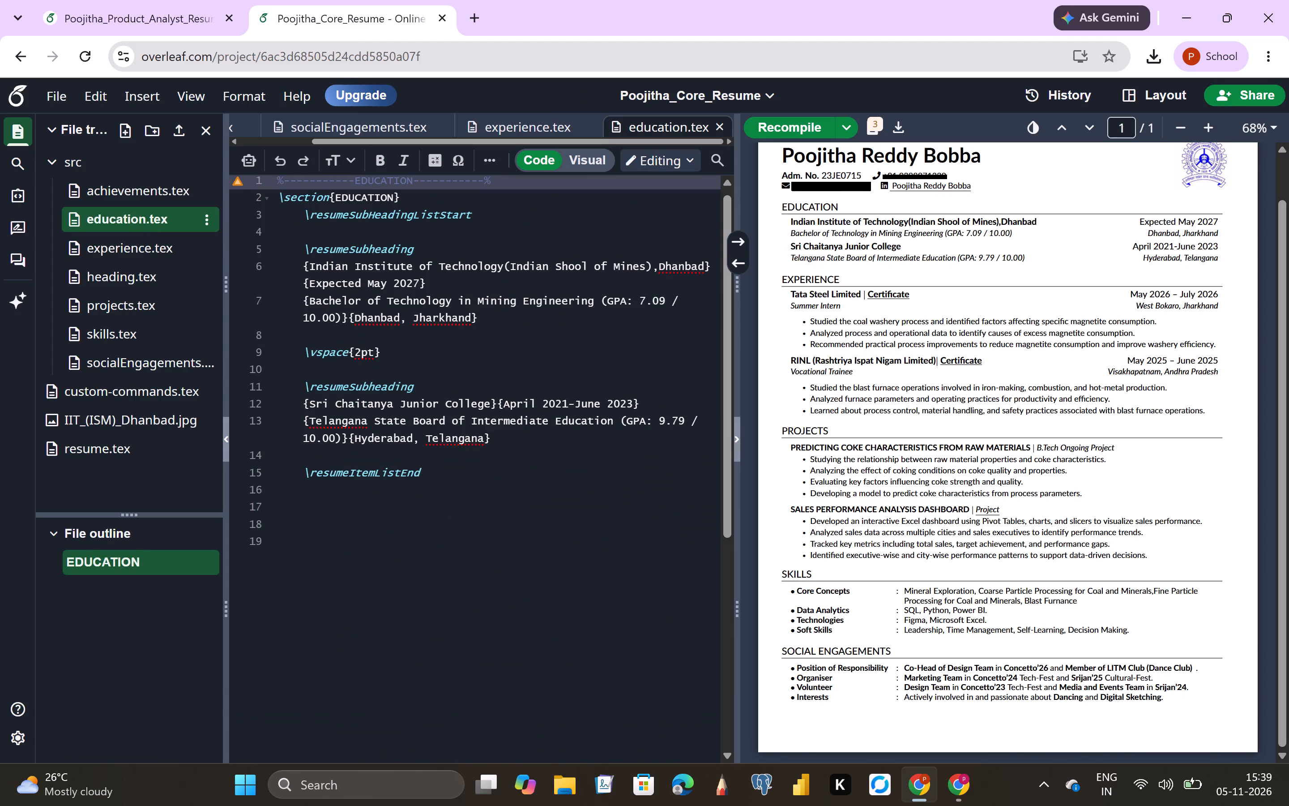
click(426, 512)
key(ctrl+v)
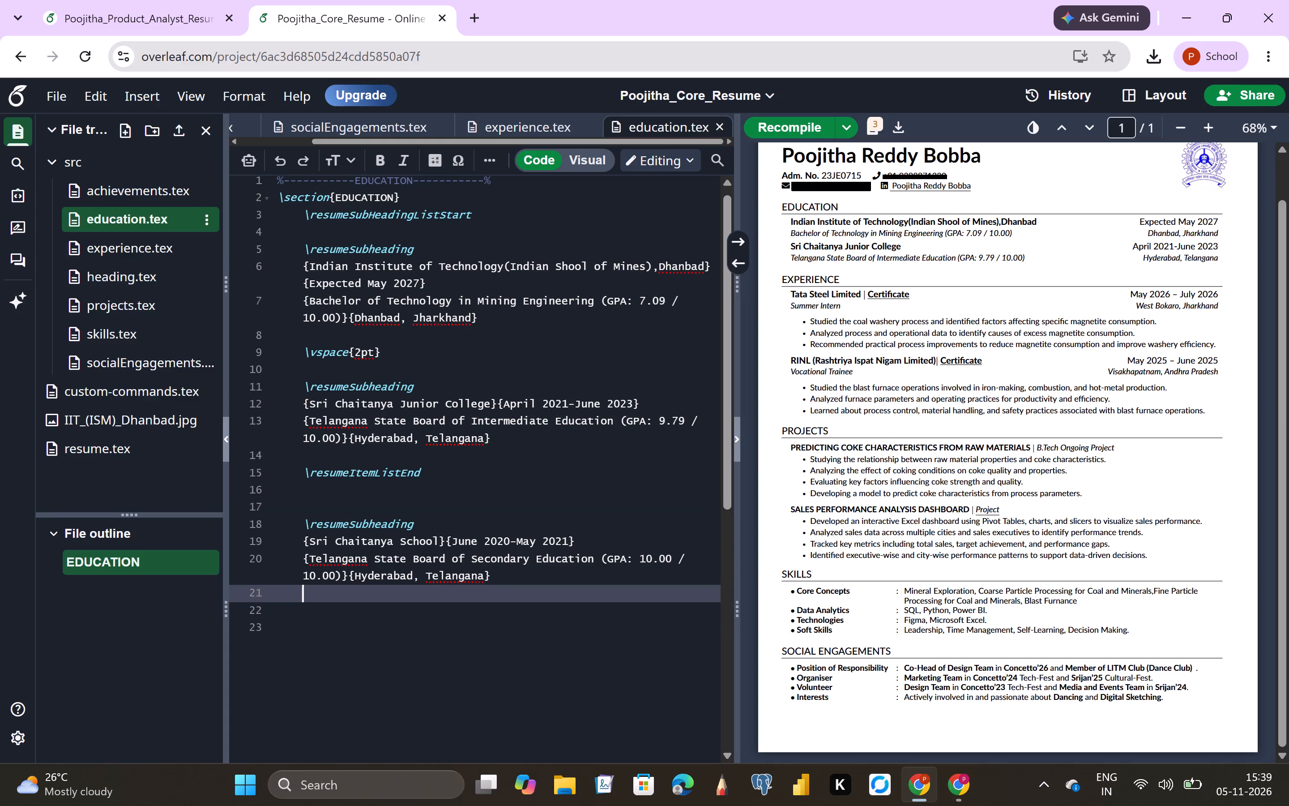
Move the \resumeItemListEnd line below the Sri Chaitanya School entry at the end of education.tex, and recompile the resume.
drag(295, 477, 503, 481)
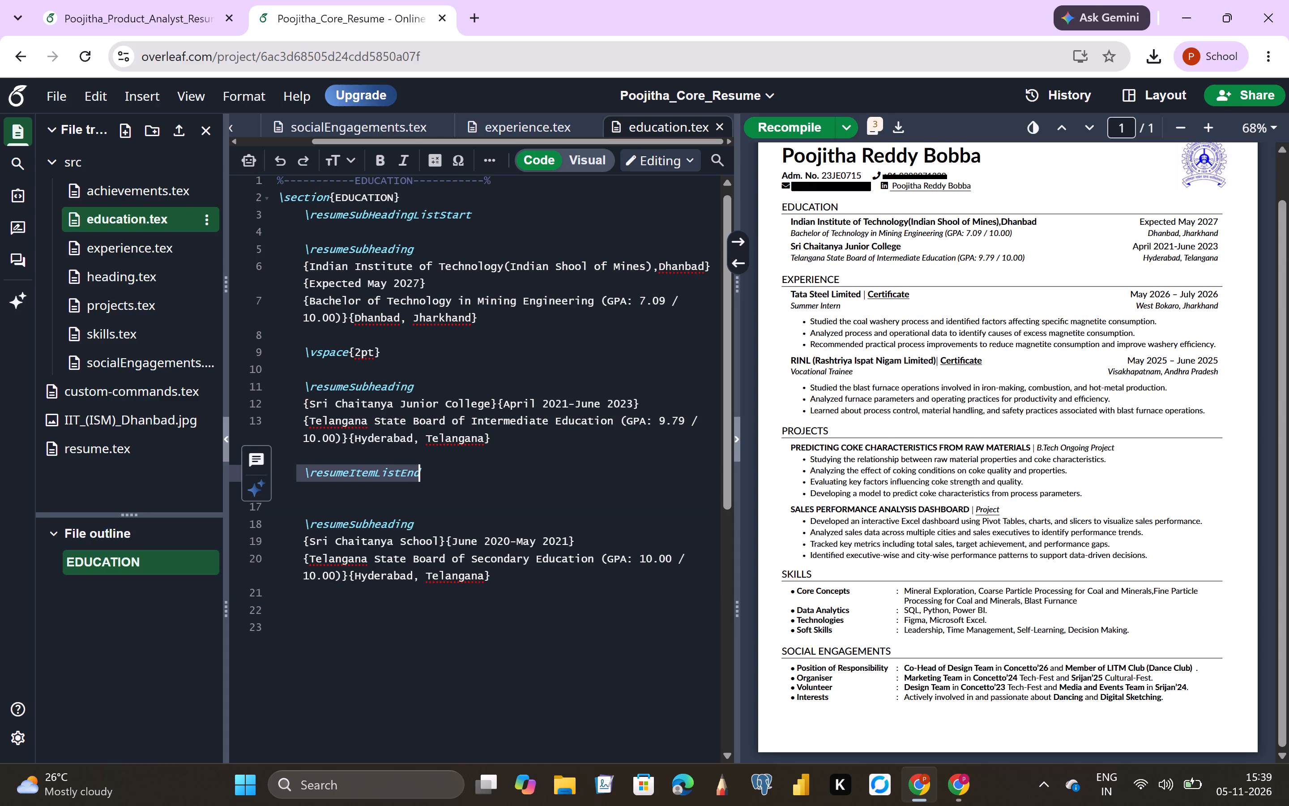
key(ctrl+c)
key(BackSpace)
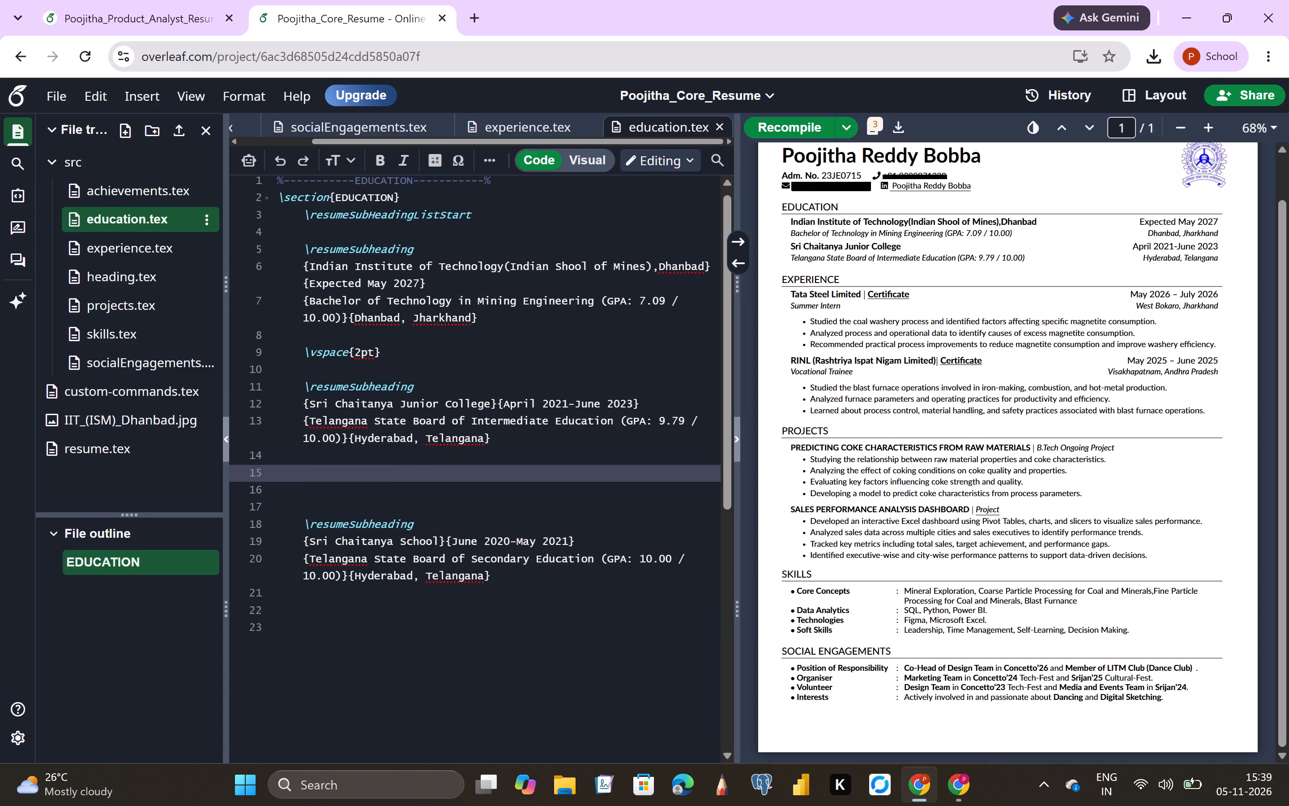
click(314, 647)
key(ctrl+v)
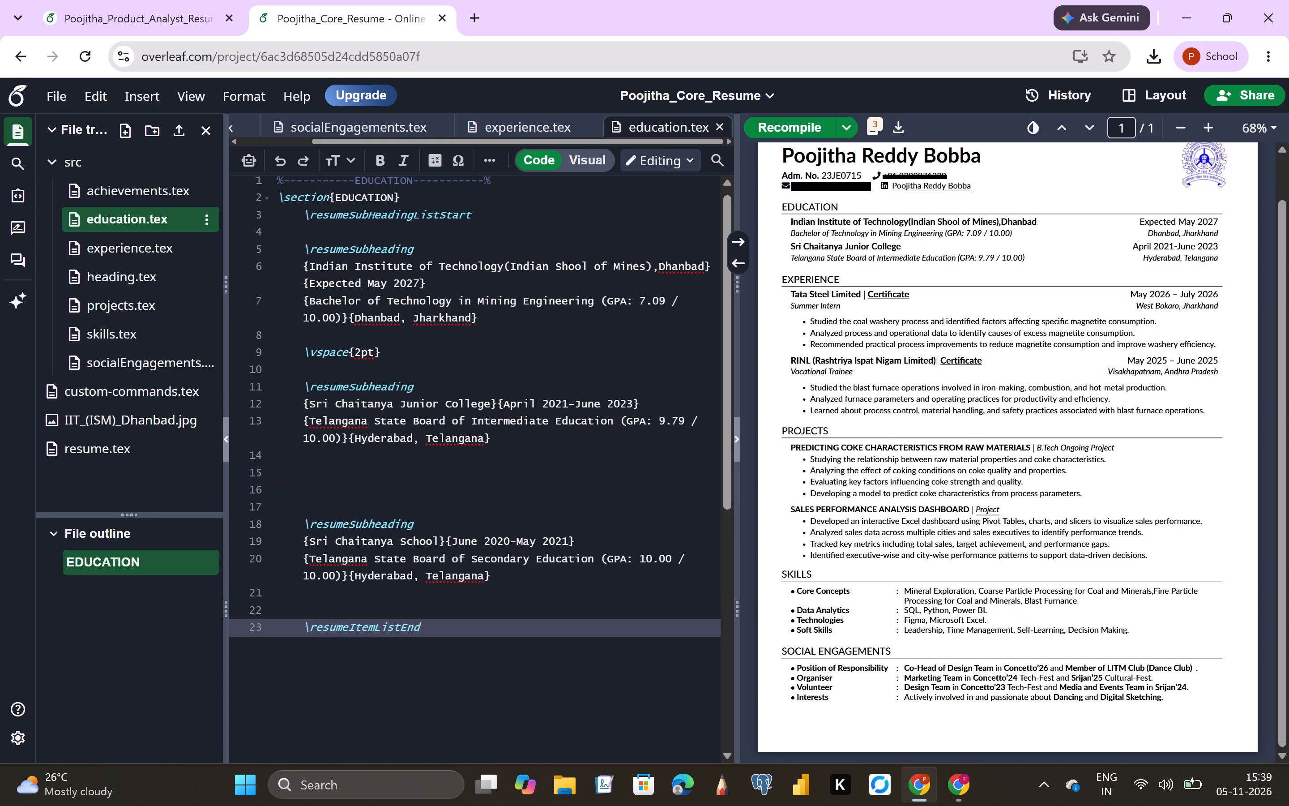
click(807, 137)
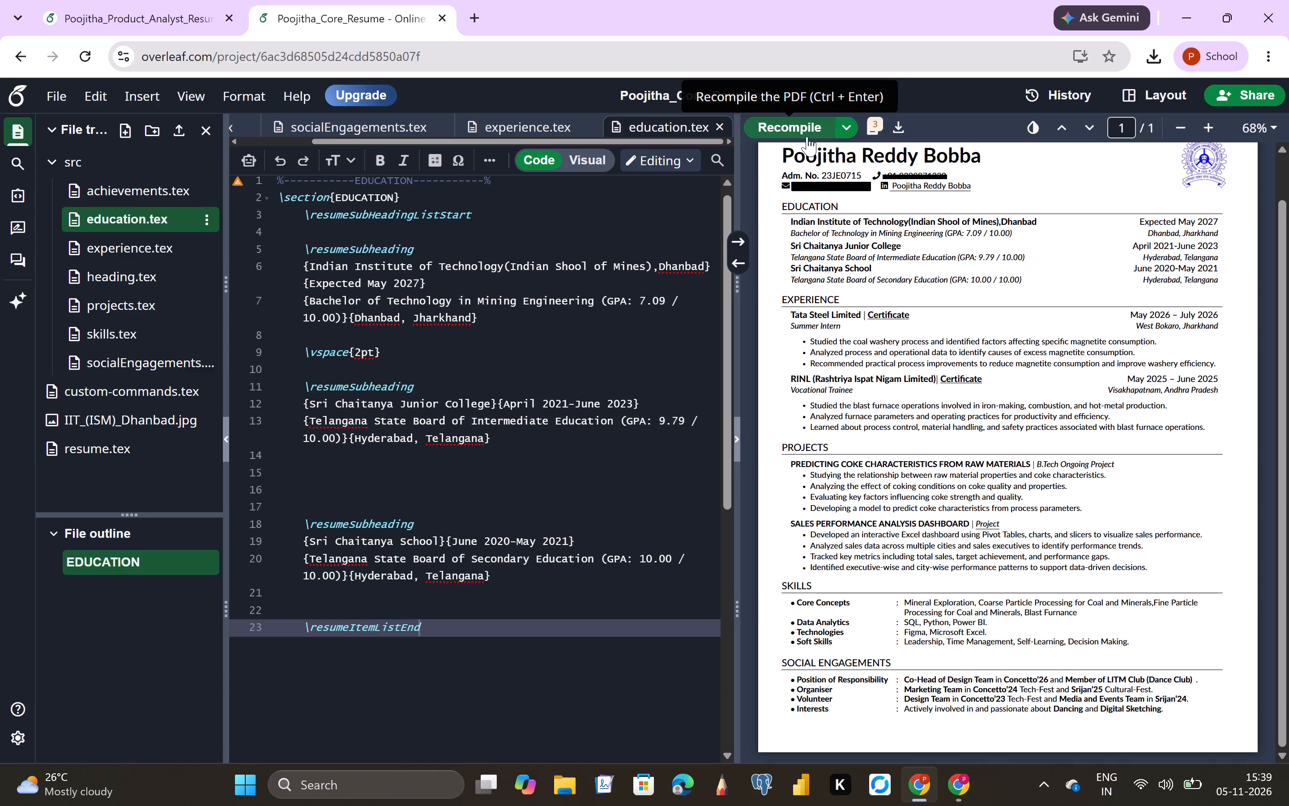
Check the compiled Core resume and download it as a PDF.
scroll(988, 480, down, 1)
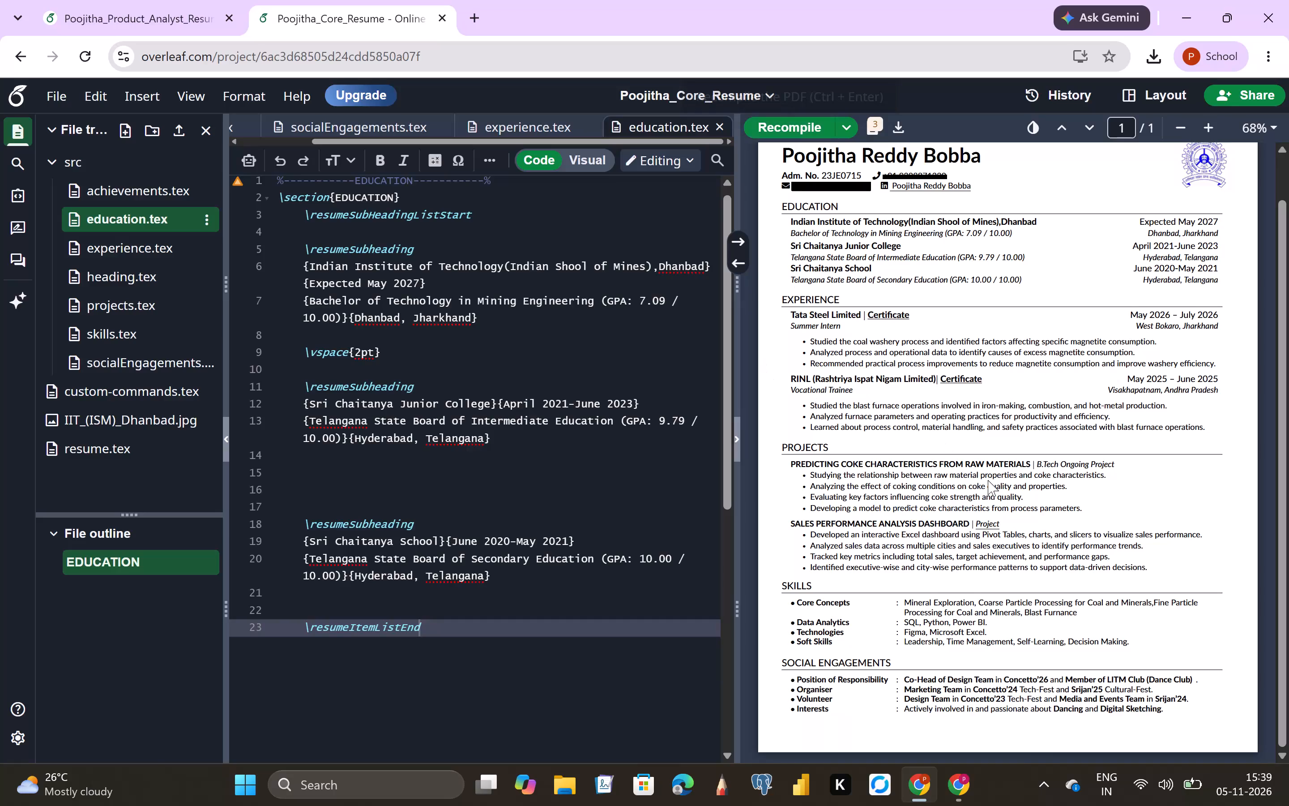
scroll(988, 480, down, 2)
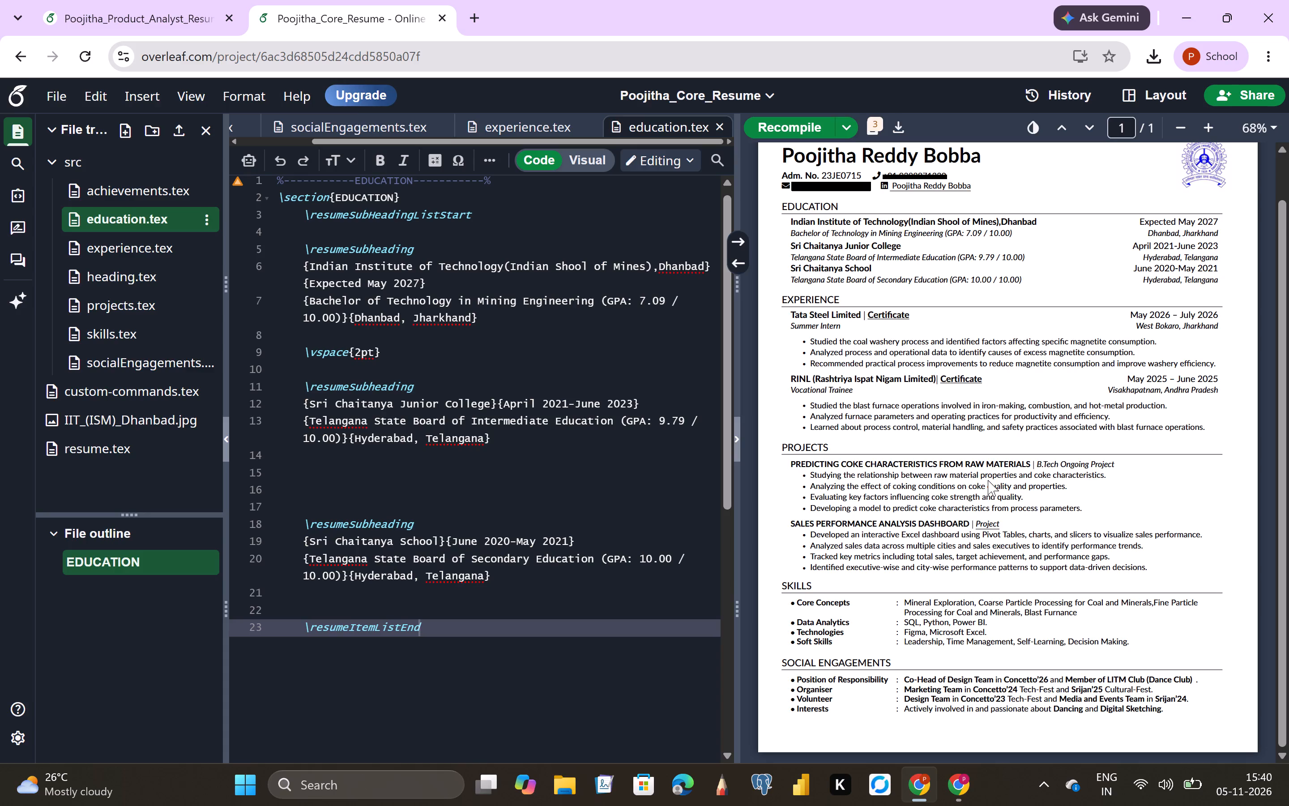
click(893, 127)
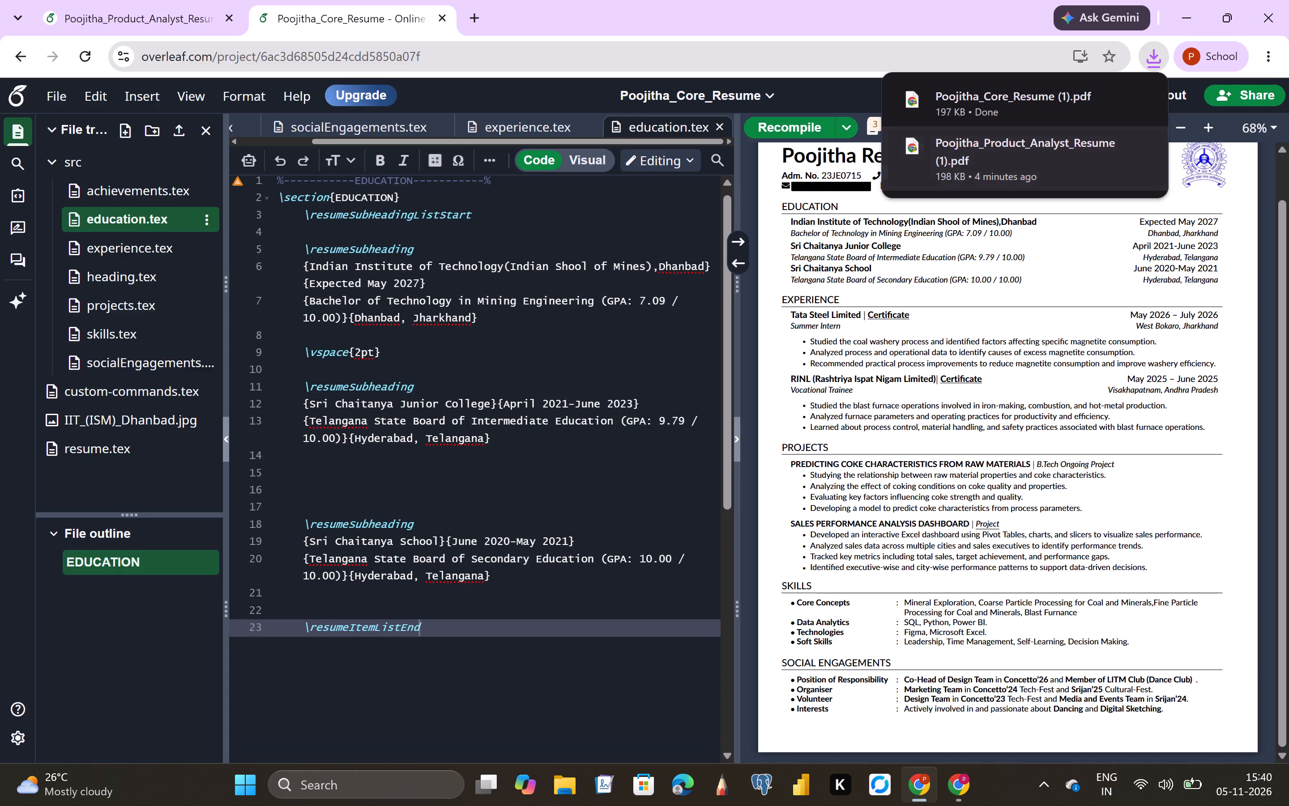
Switch to the Hydrify internship hiring document in the other browser window and open the R10 Strategy & Market Research Intern job description.
click(952, 787)
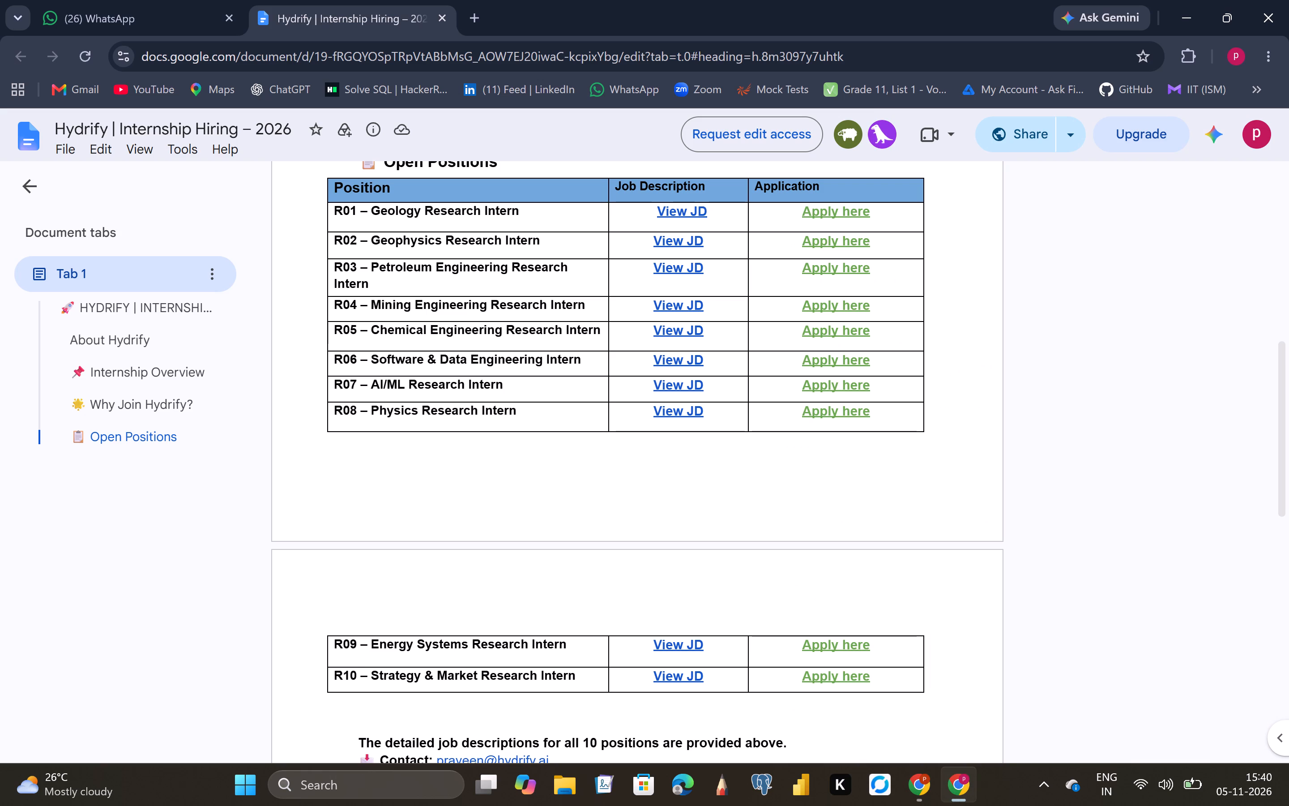
click(728, 723)
click(919, 634)
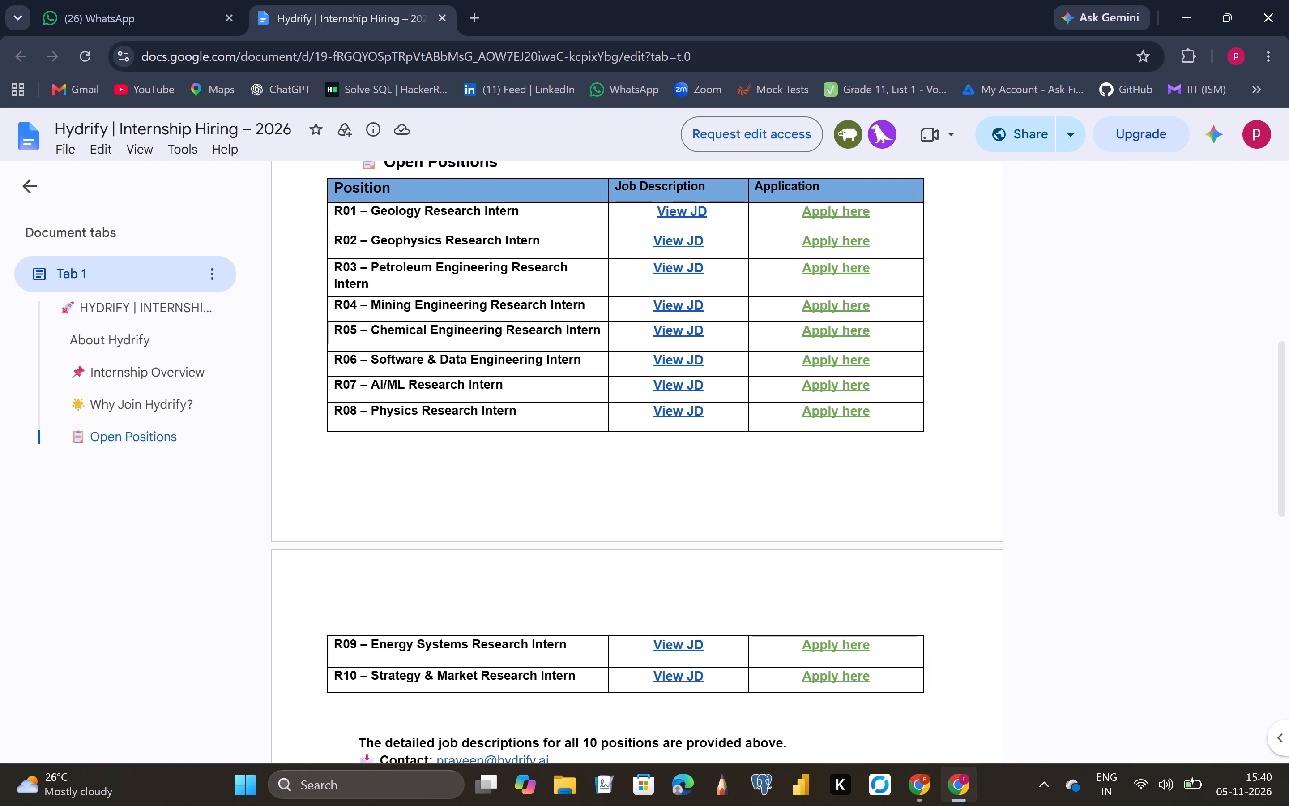
click(1142, 553)
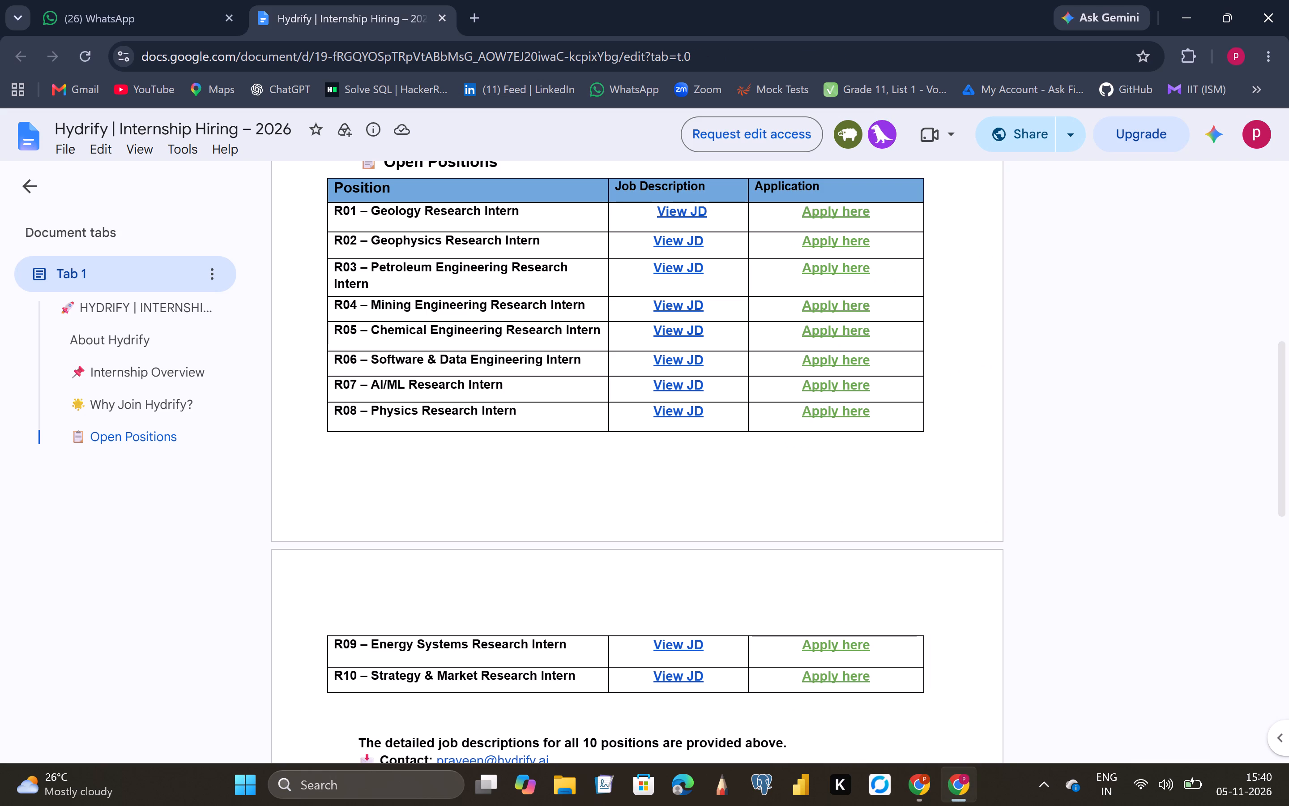
click(680, 682)
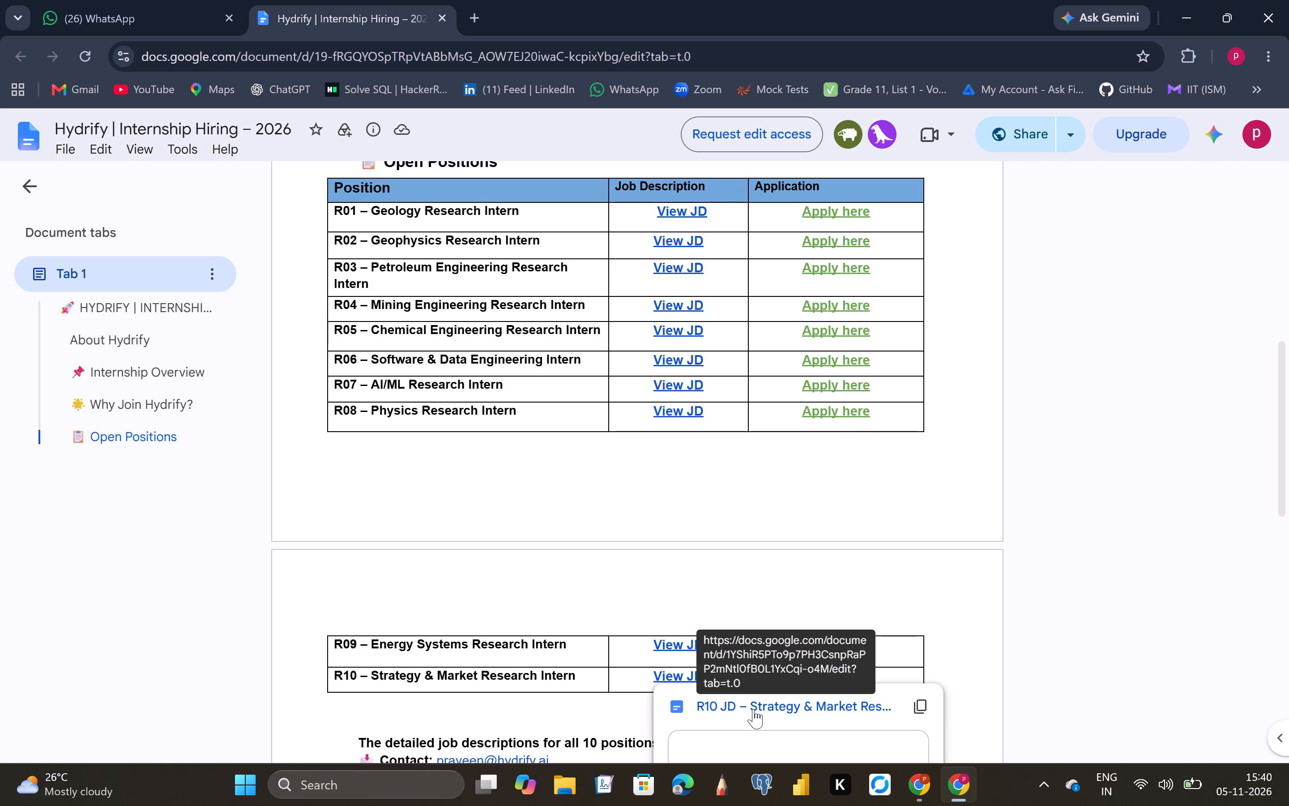
click(753, 709)
scroll(753, 709, down, 1)
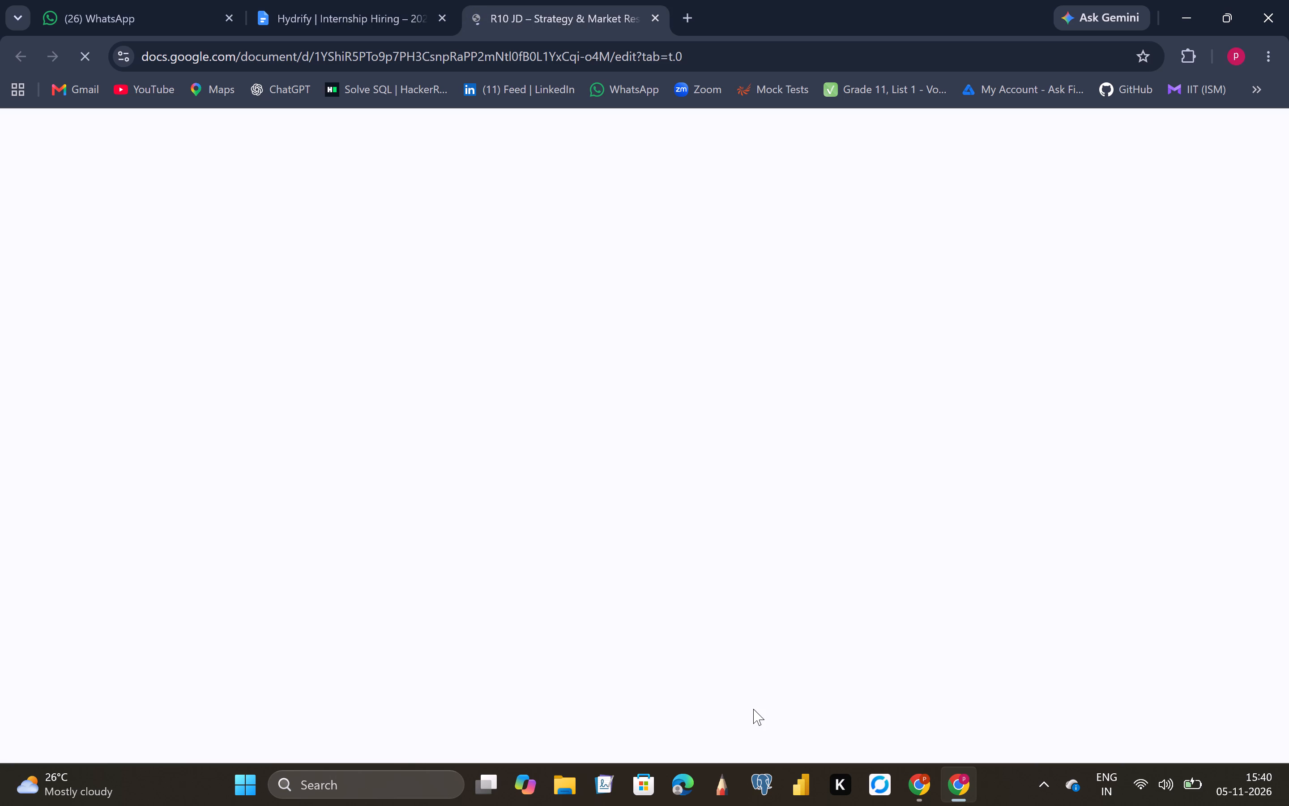
scroll(753, 709, down, 1)
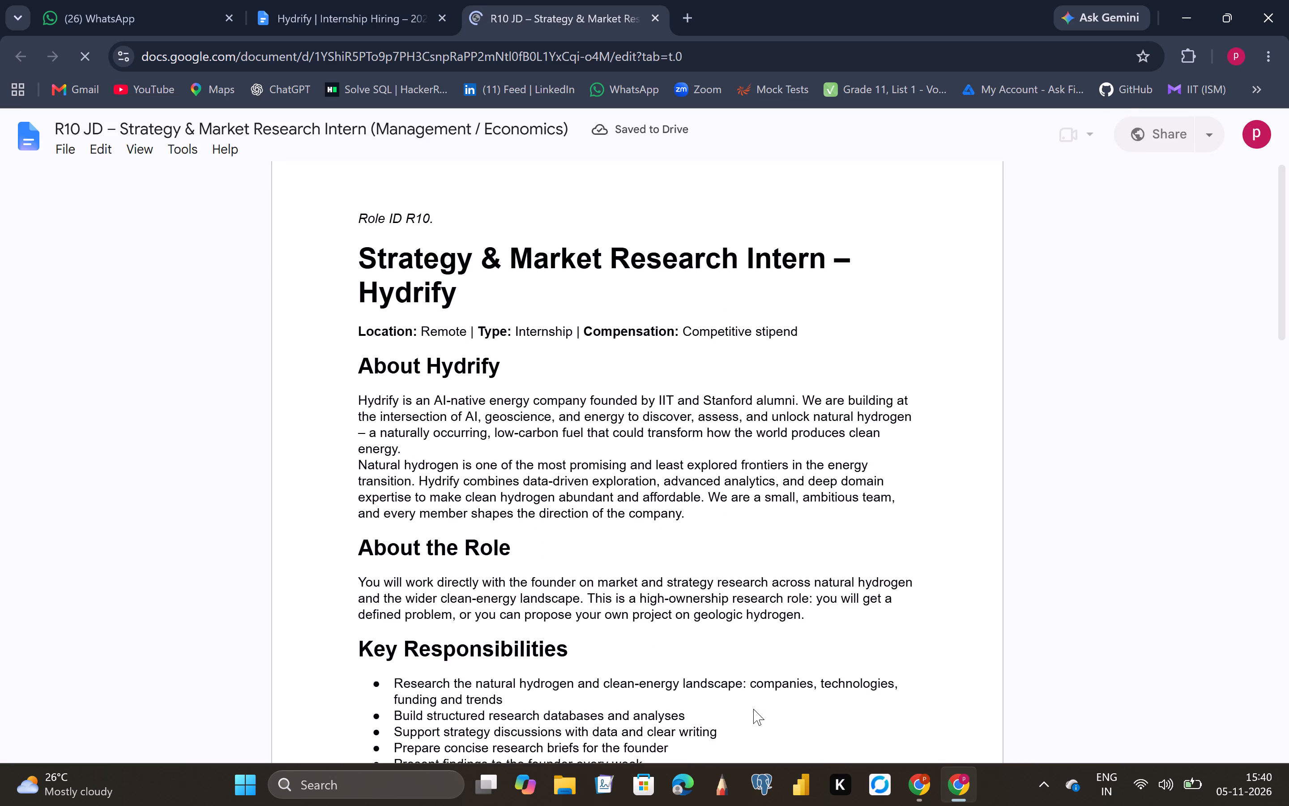
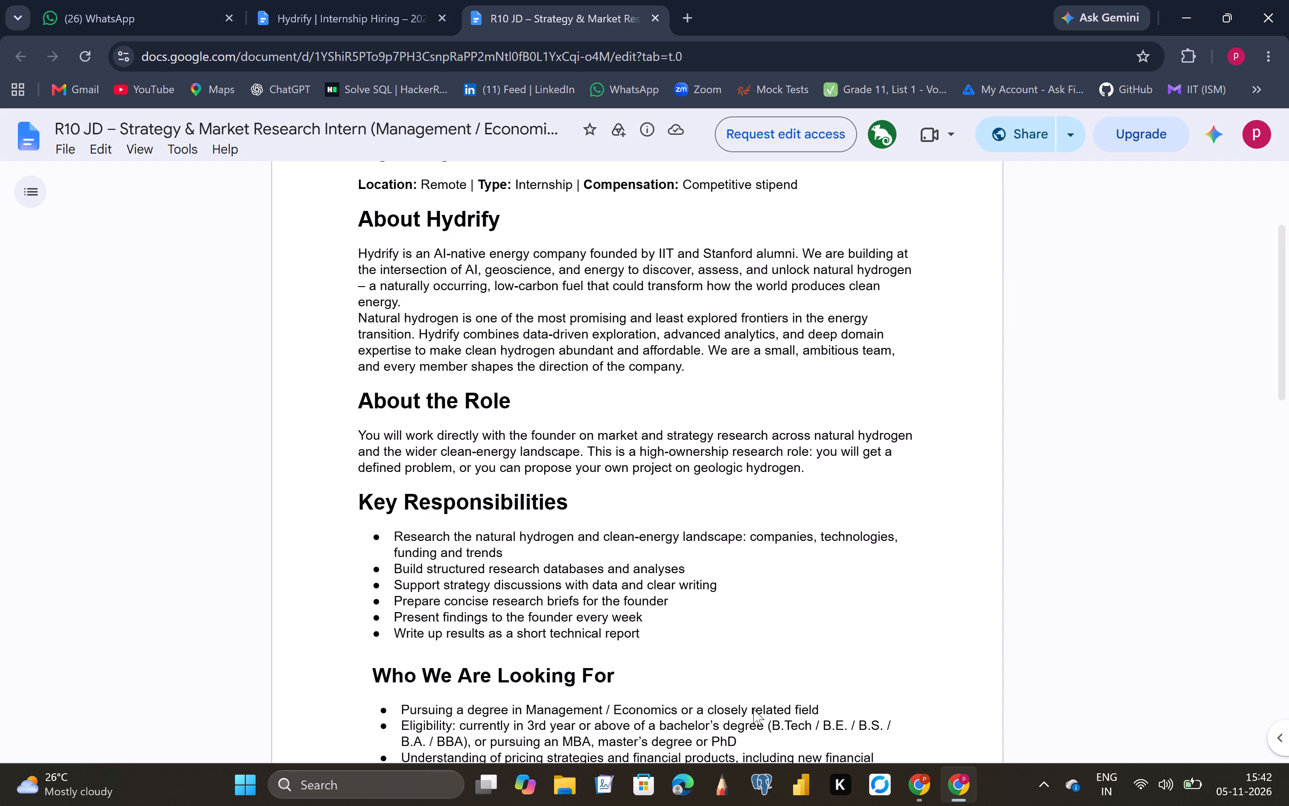
Read through the R10 Strategy & Market Research Intern job description, covering responsibilities, eligibility, what is offered and how to apply.
scroll(753, 709, down, 3)
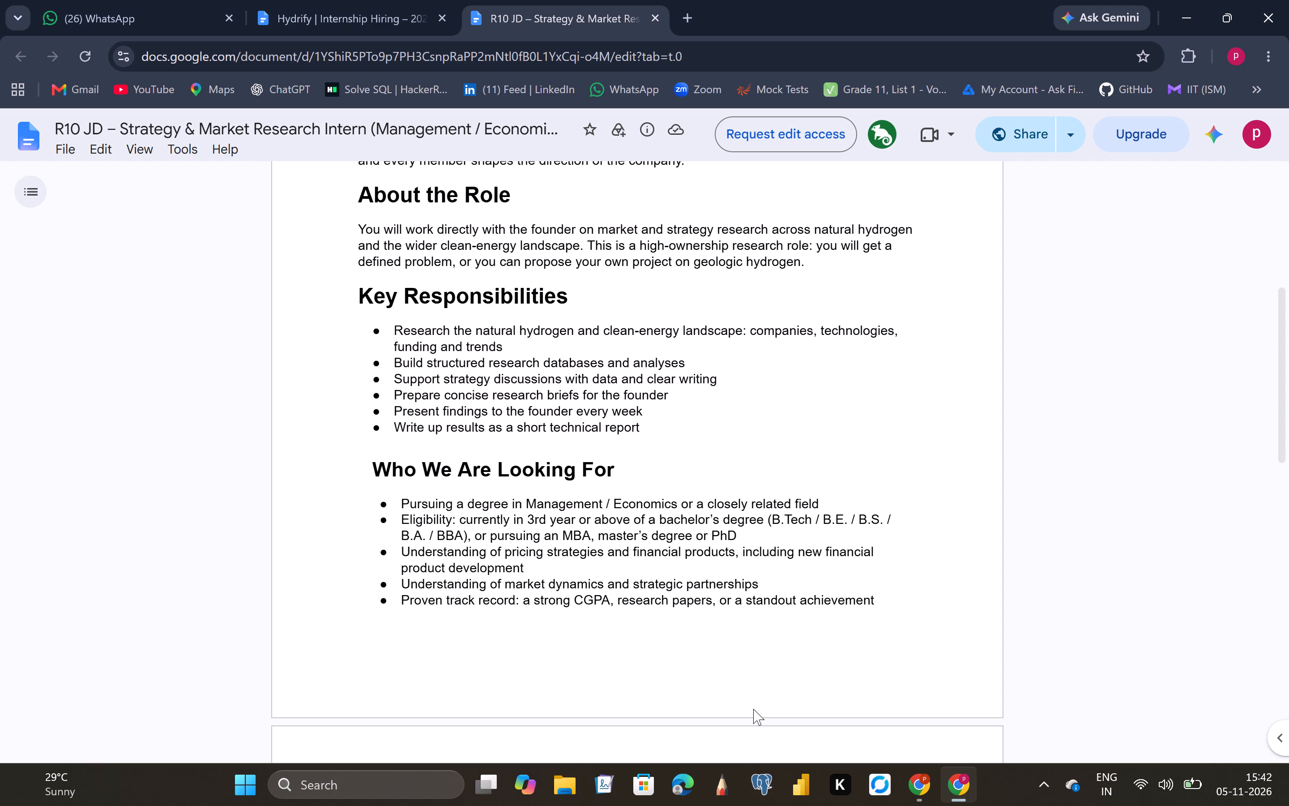
scroll(753, 709, down, 2)
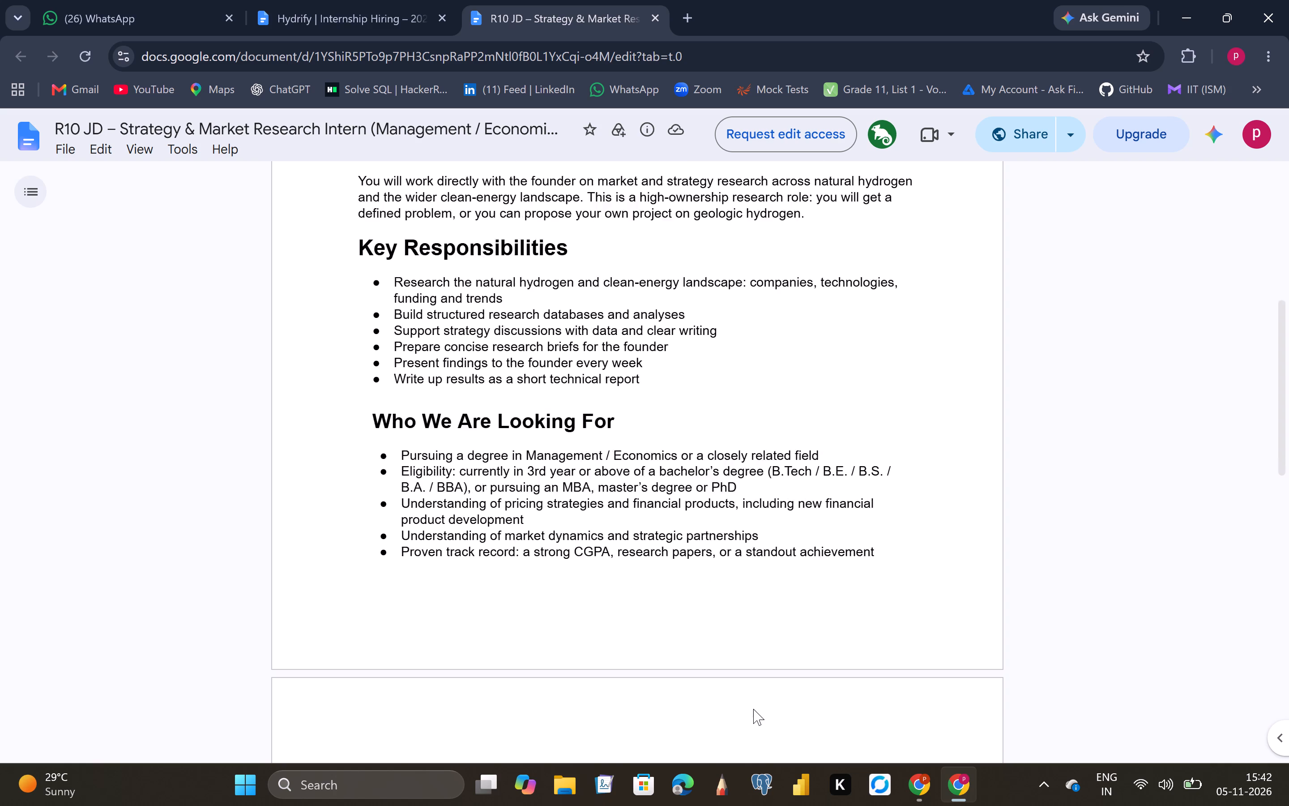
scroll(753, 709, down, 7)
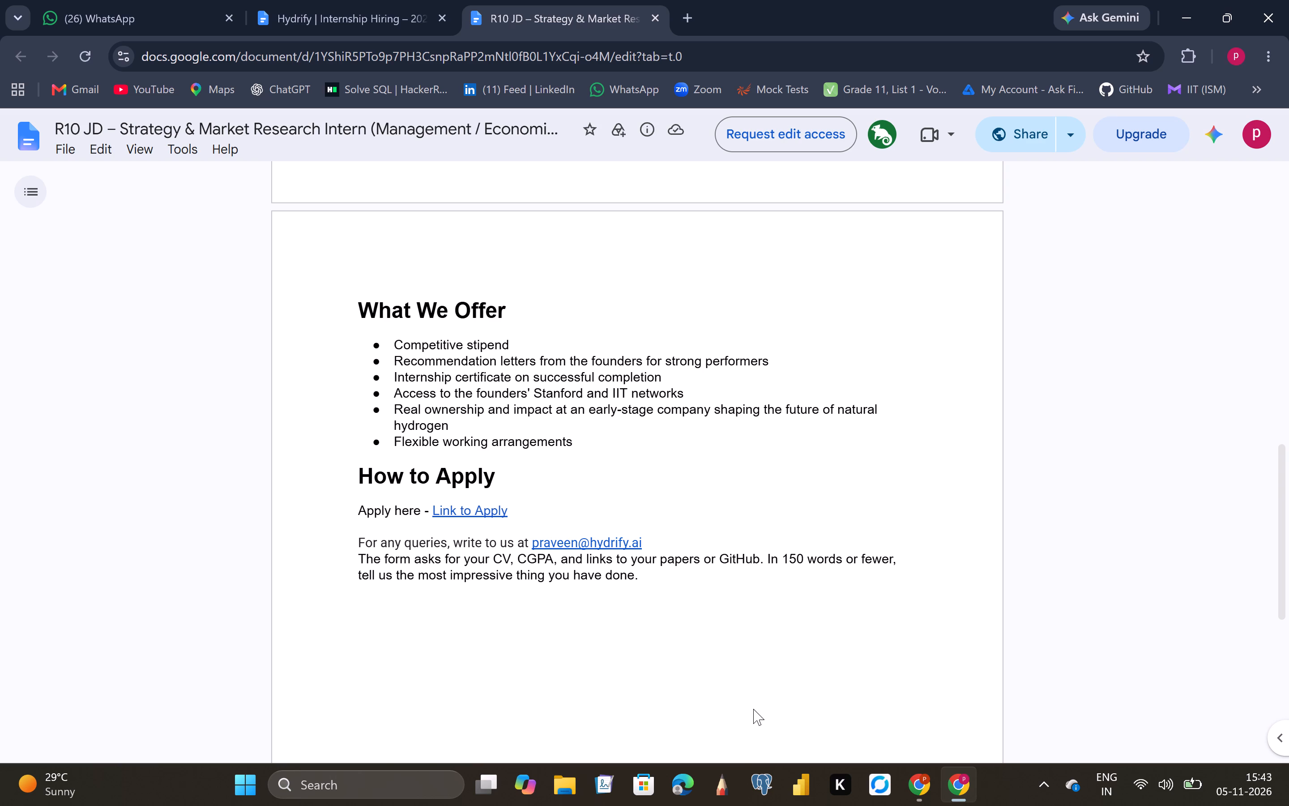
scroll(753, 709, up, 9)
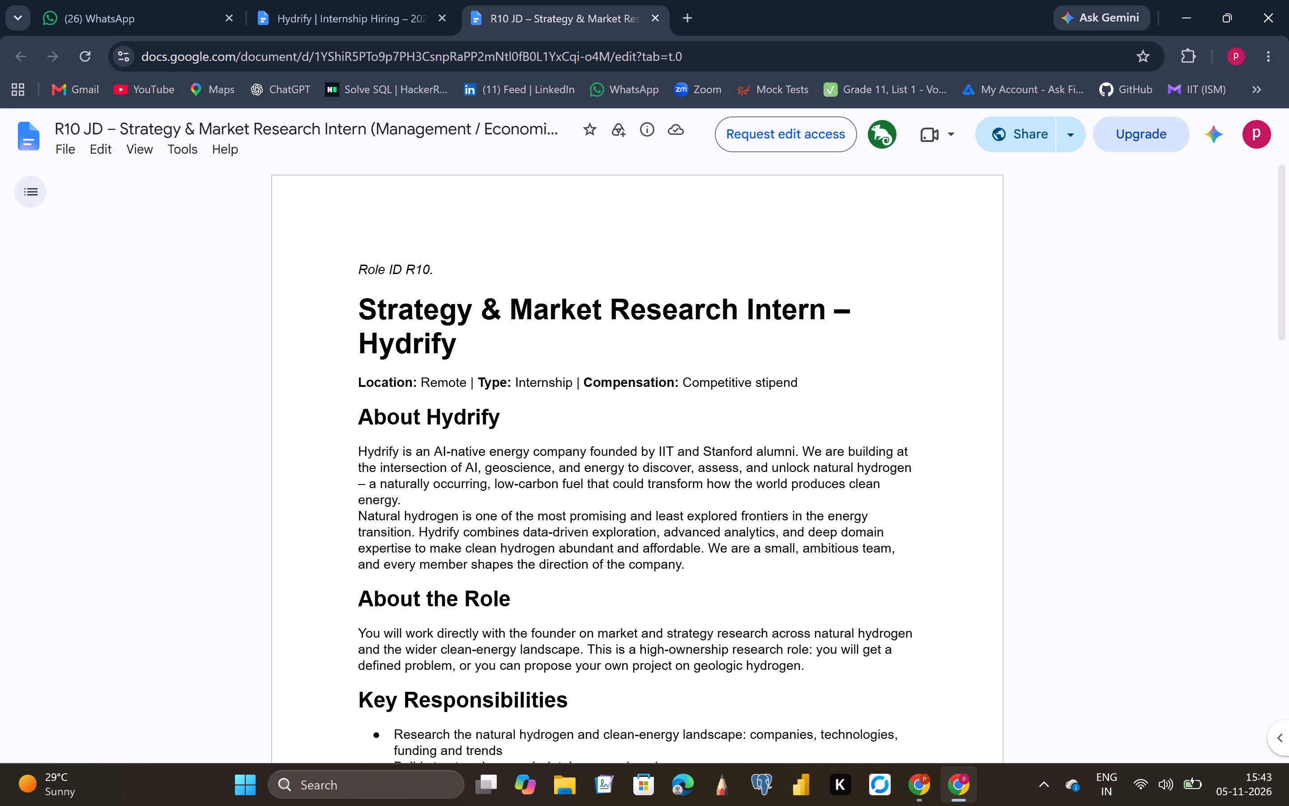
scroll(632, 508, down, 3)
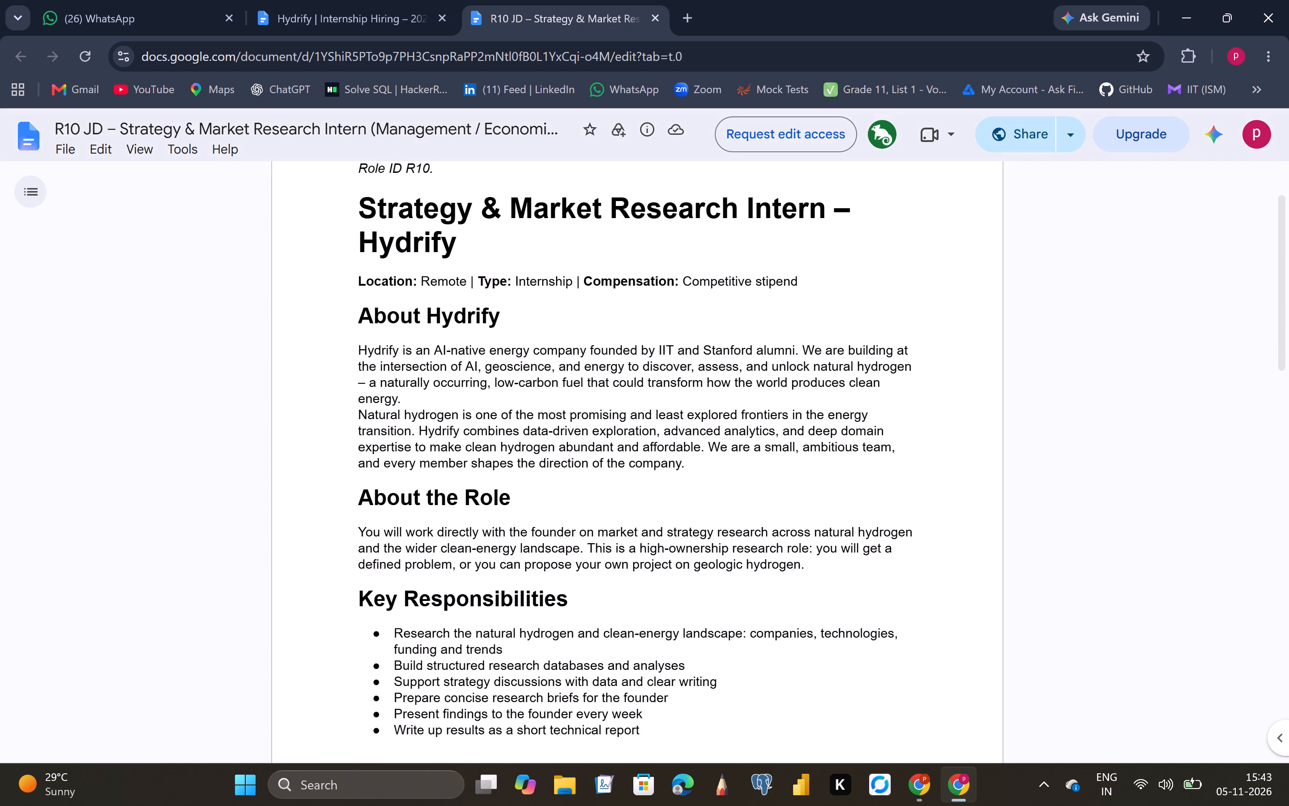
scroll(632, 508, down, 6)
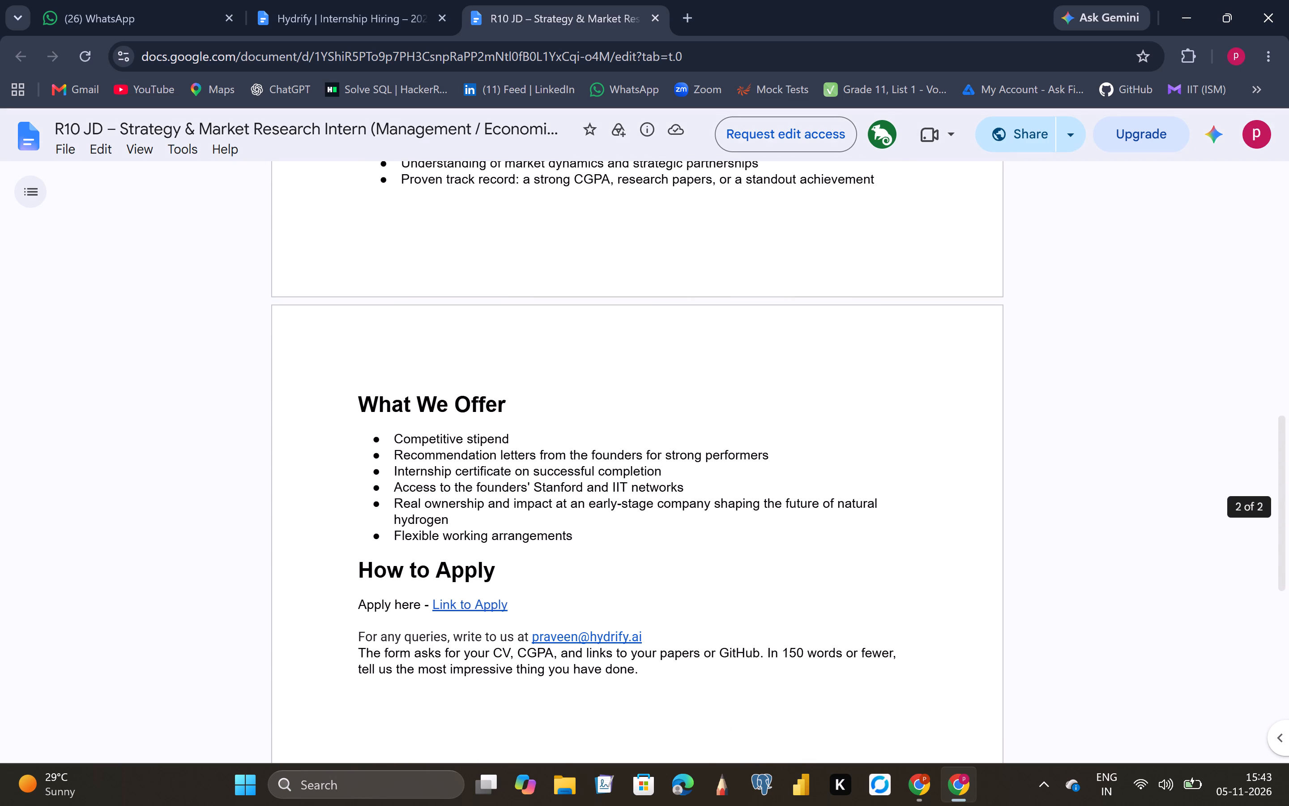
Open the application form linked in the How to Apply section of the R10 Strategy & Market Research Intern job description.
scroll(632, 508, down, 1)
scroll(632, 508, up, 5)
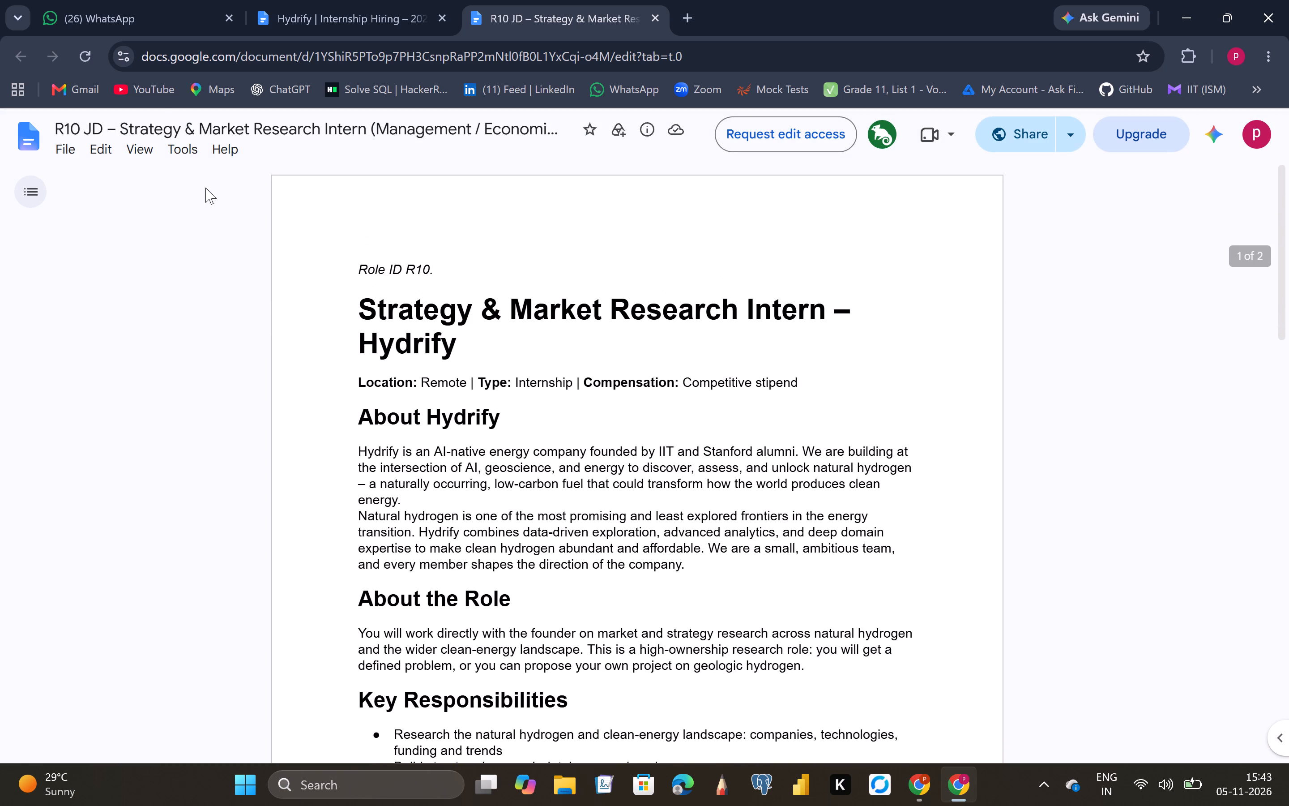
scroll(520, 435, down, 8)
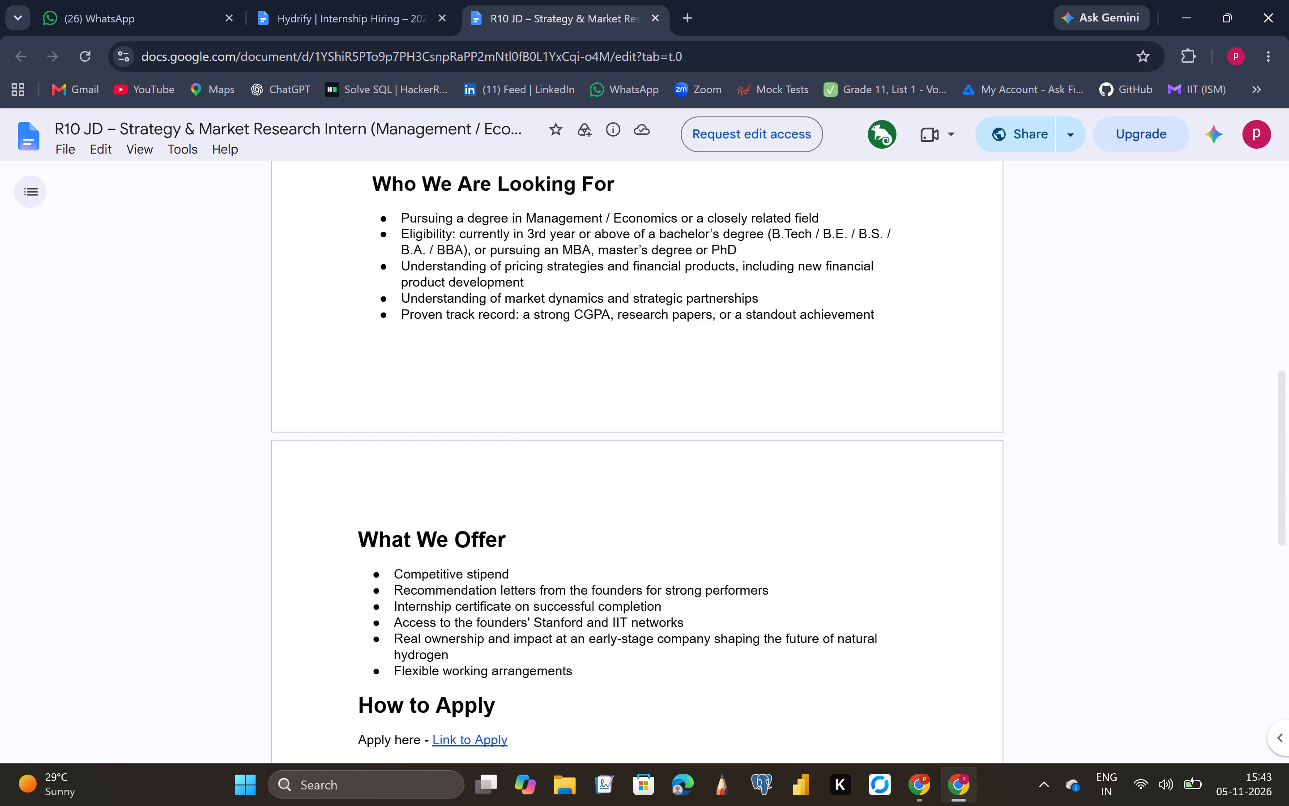
scroll(520, 435, down, 2)
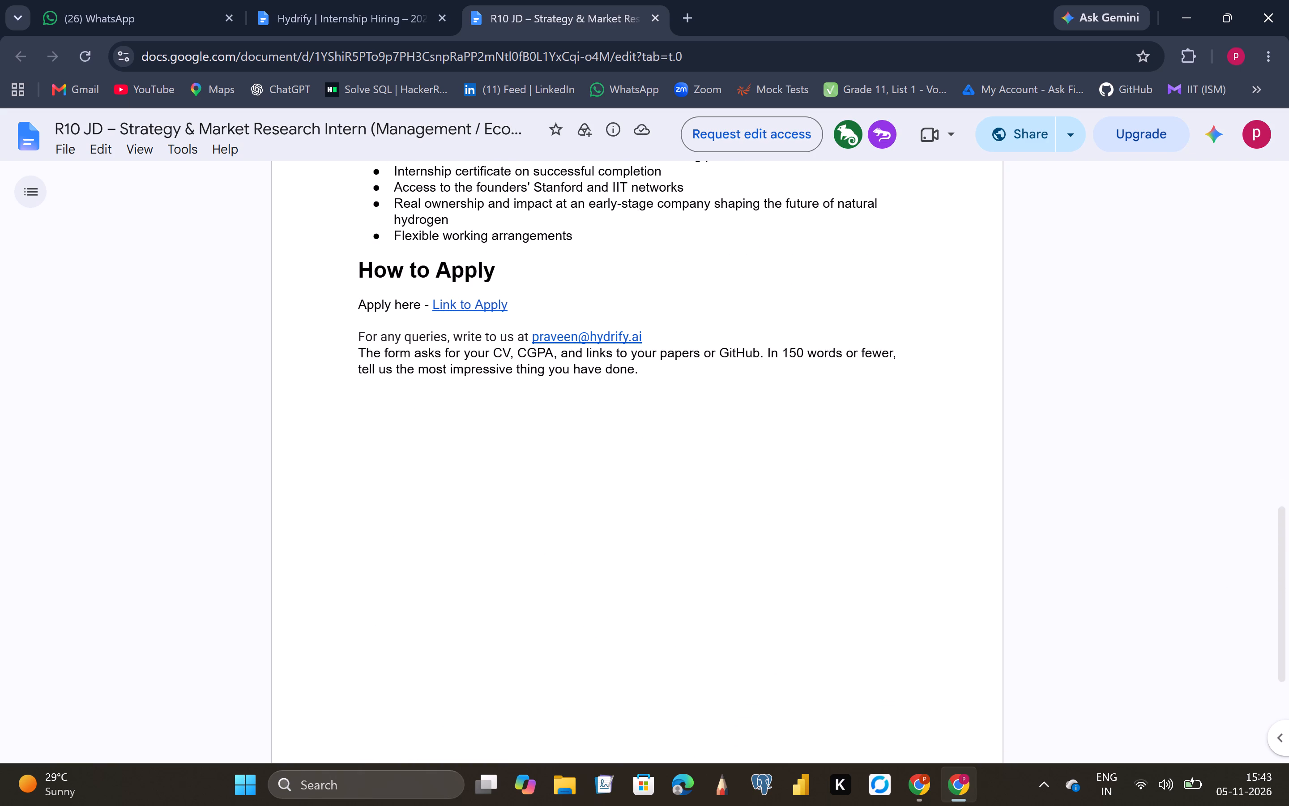
click(483, 300)
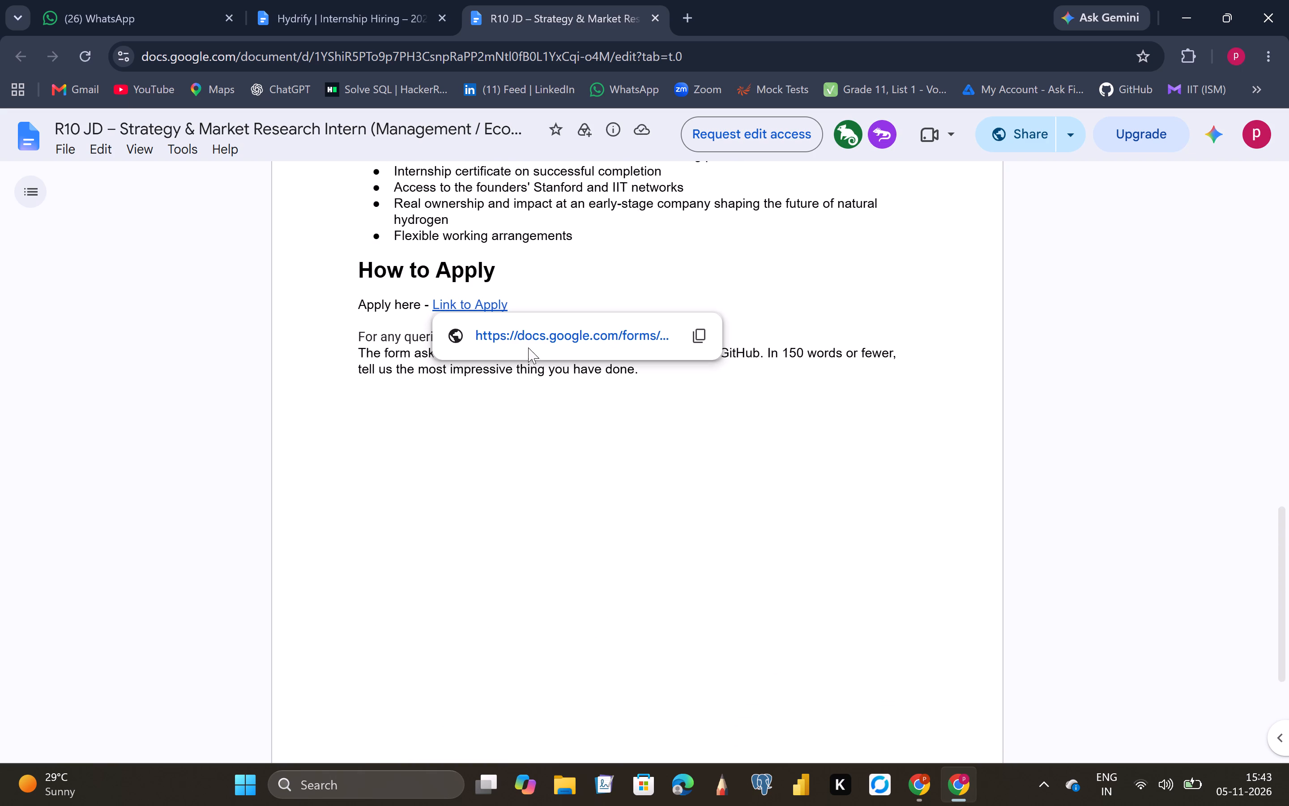
click(528, 334)
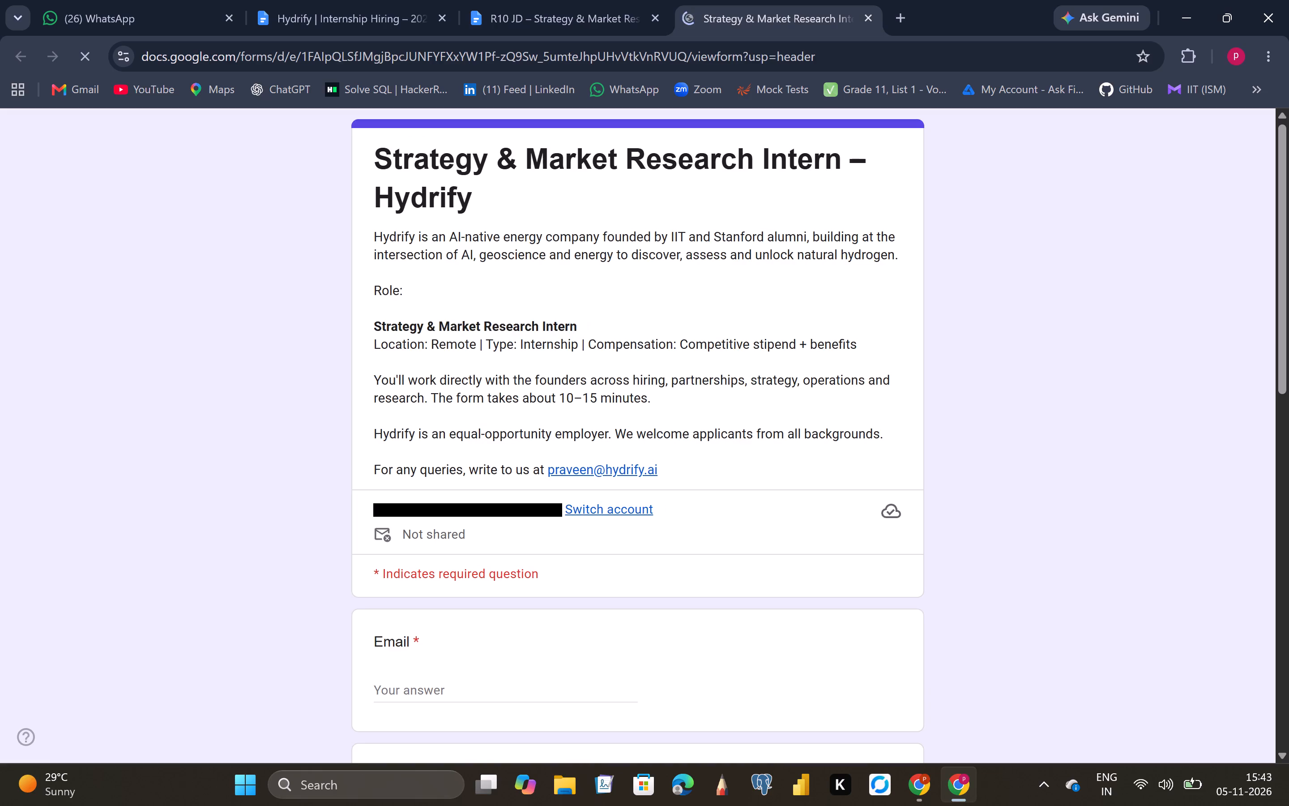
Fill in the Email question of the application form with the applicant's saved e-mail address.
scroll(449, 447, down, 2)
click(440, 446)
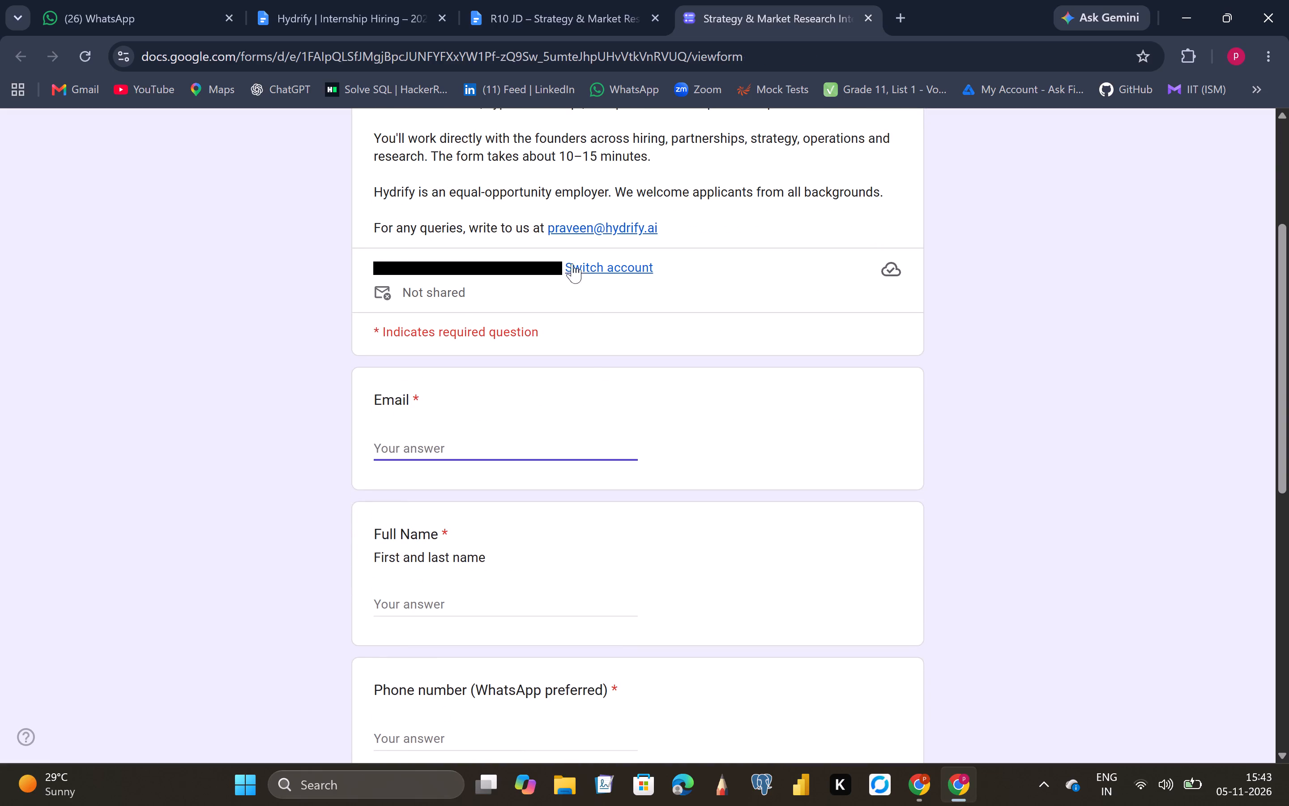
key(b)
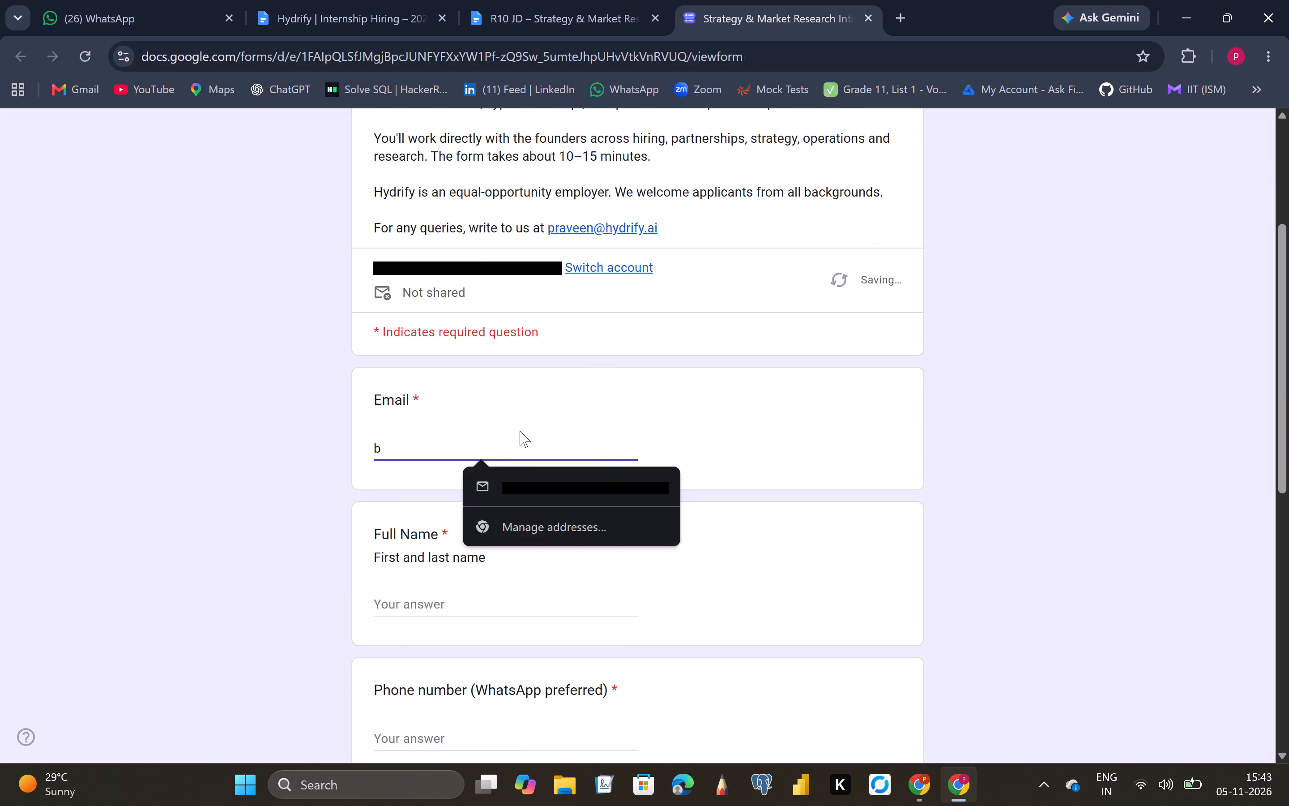
click(541, 484)
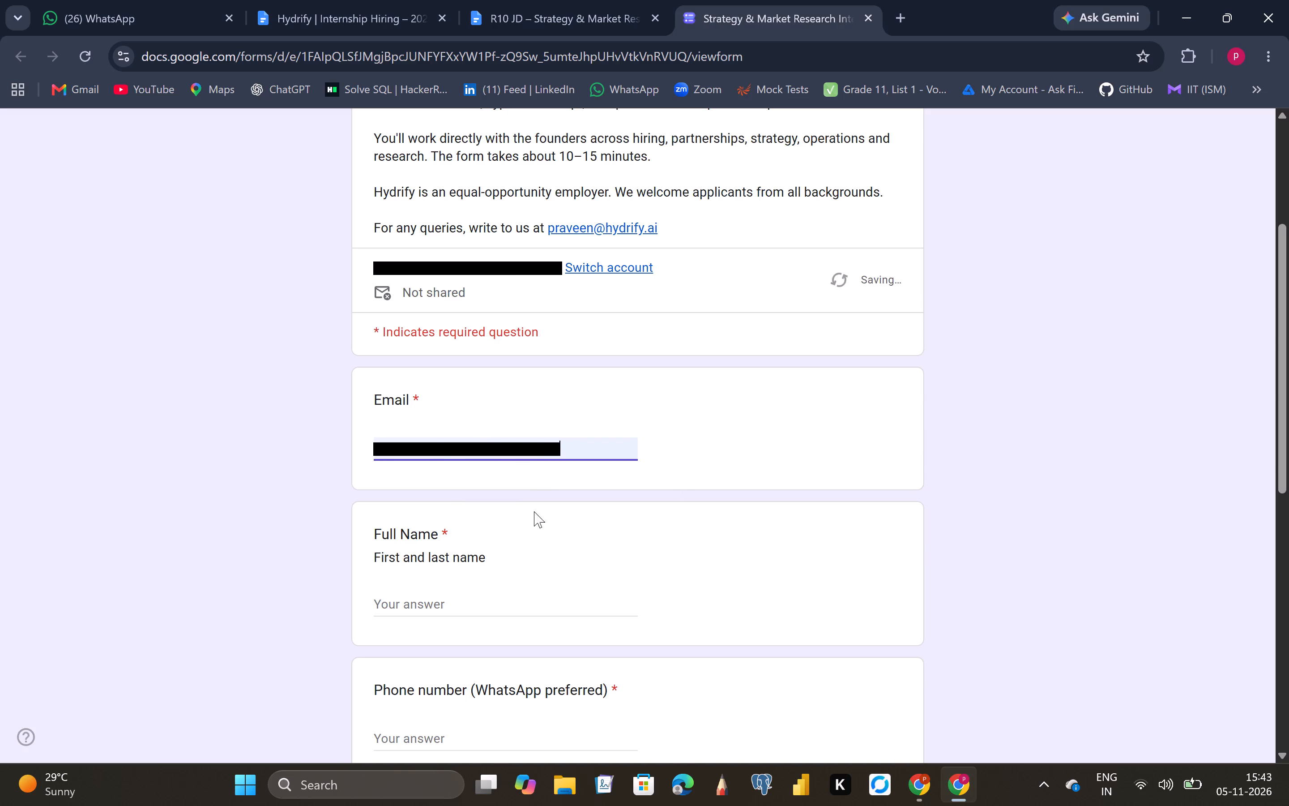
Enter the applicant's first and last name in the Full Name question.
scroll(533, 542, down, 1)
click(469, 425)
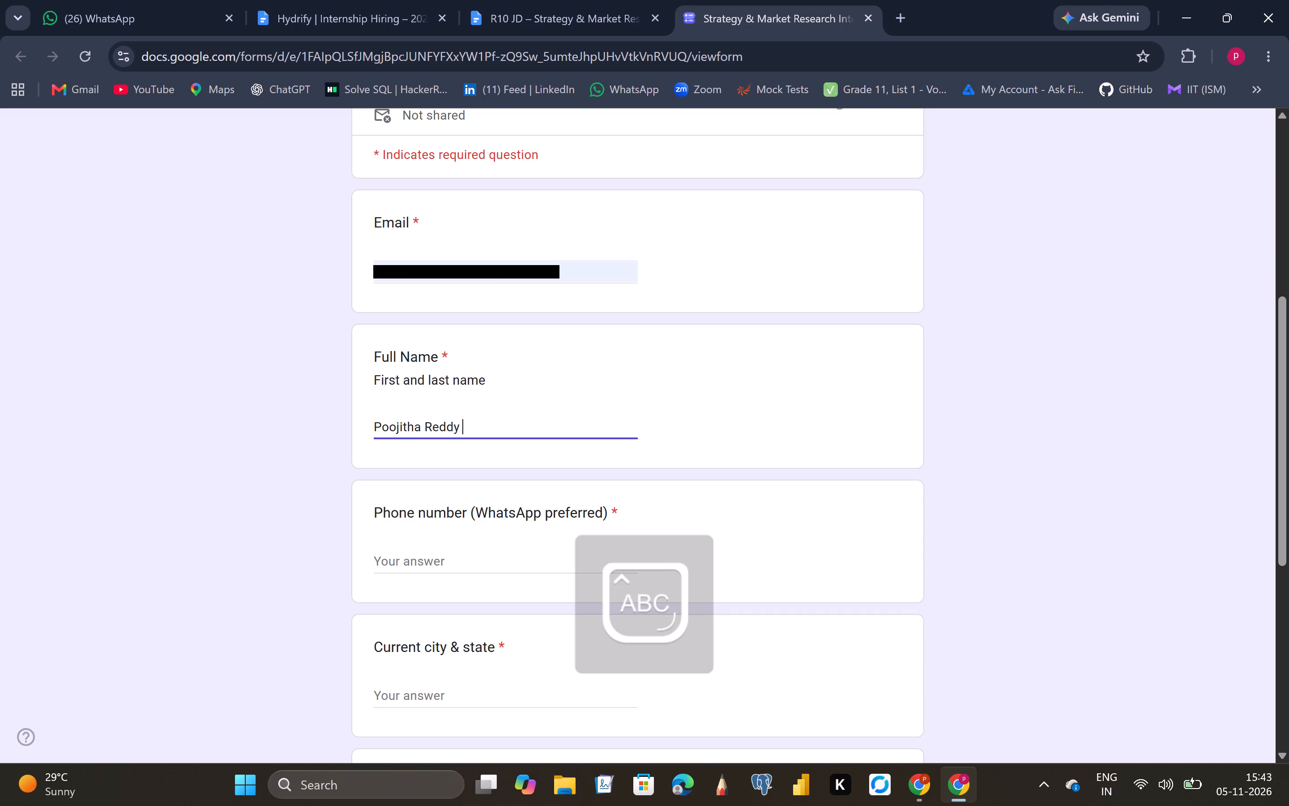
key(BackSpace)
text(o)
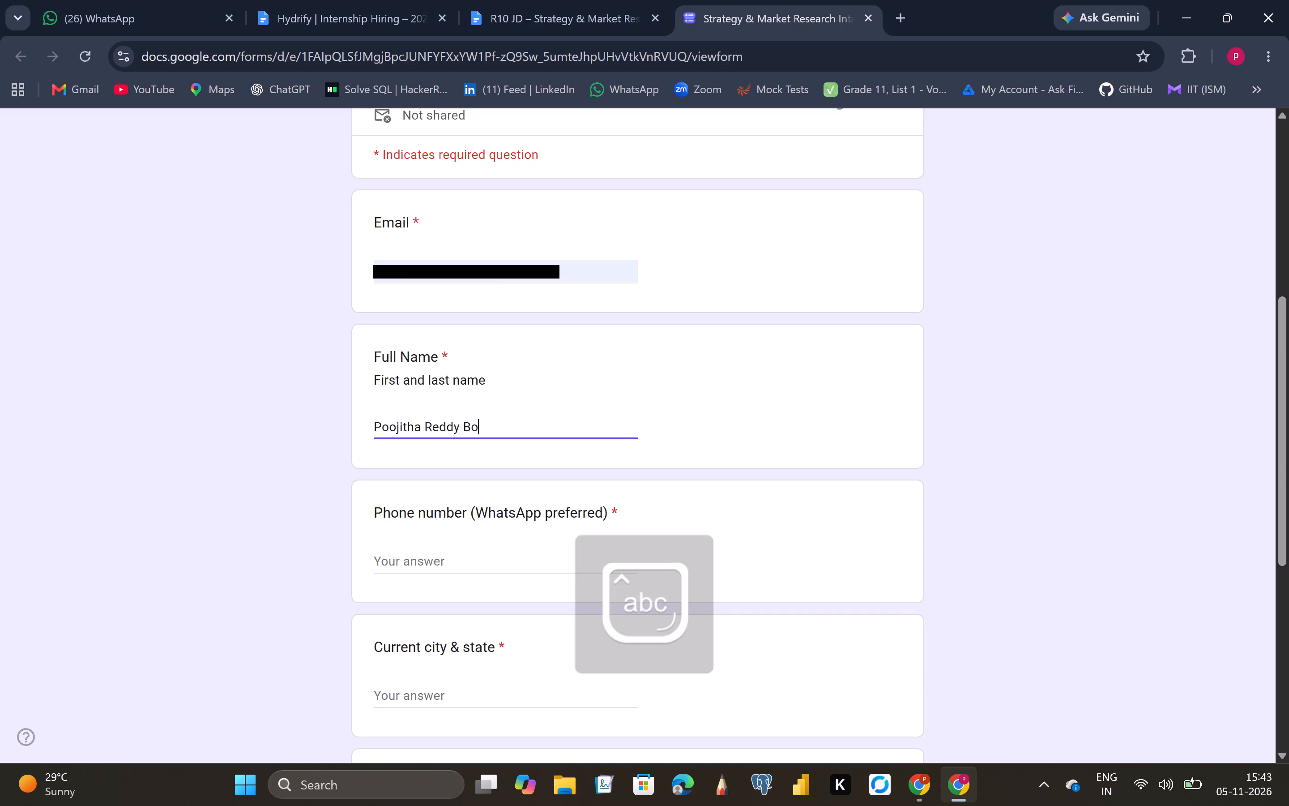
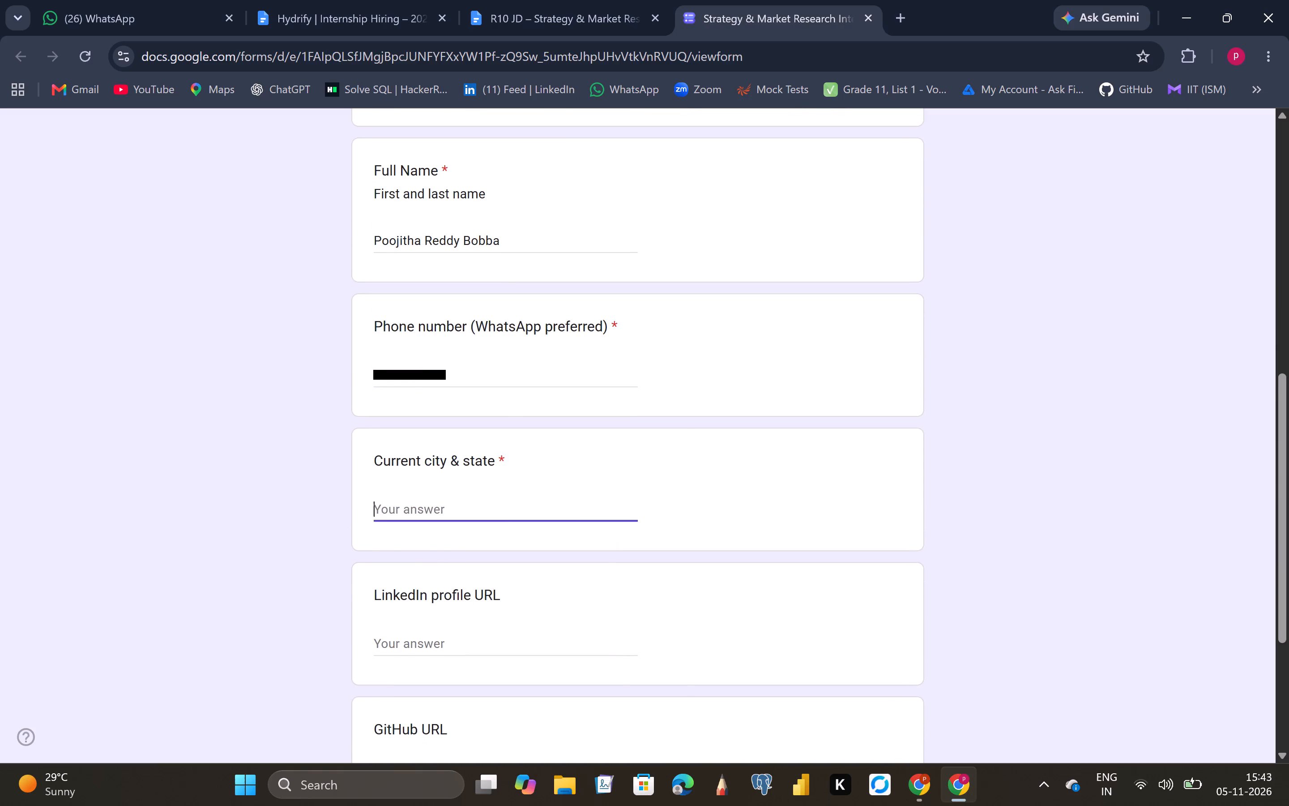
Answer the current city & state question with "Dhanbad & Jharkhand".
text(dhanbad)
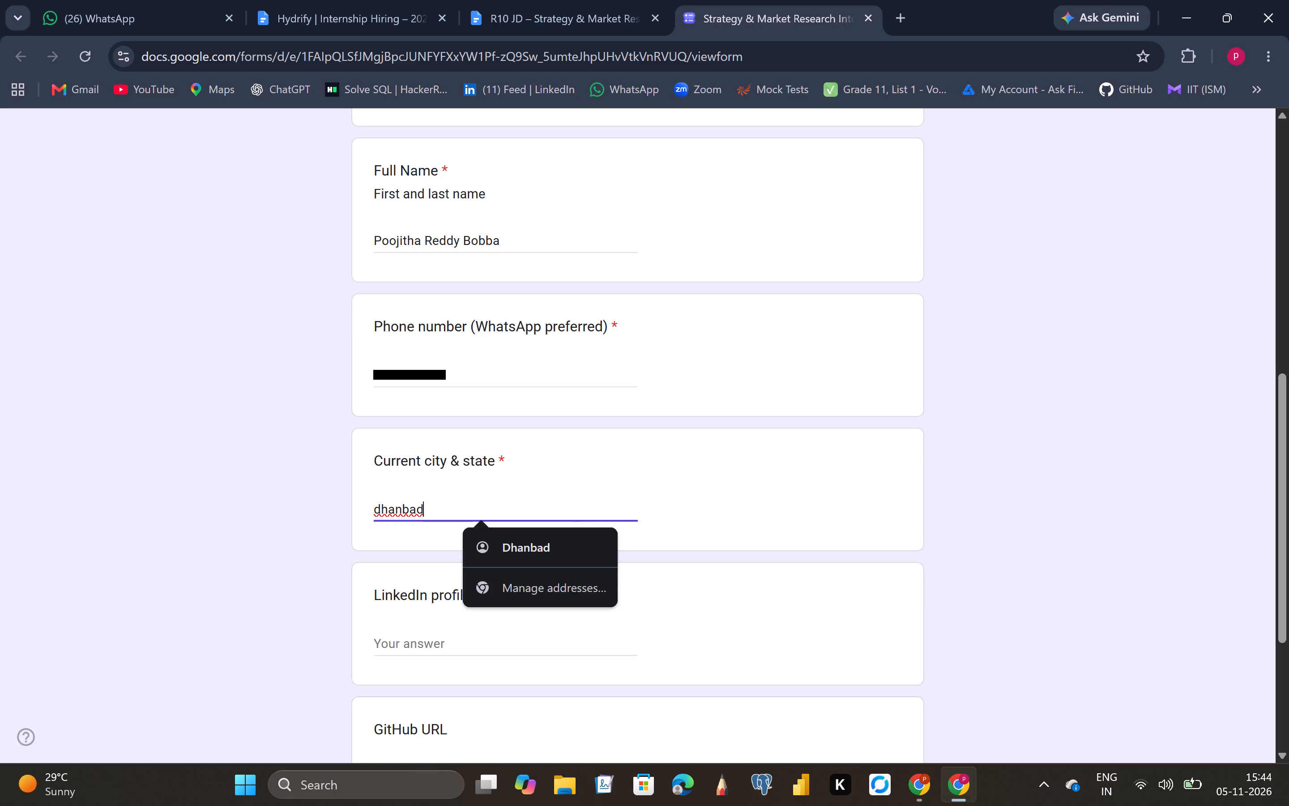
click(579, 557)
click(510, 497)
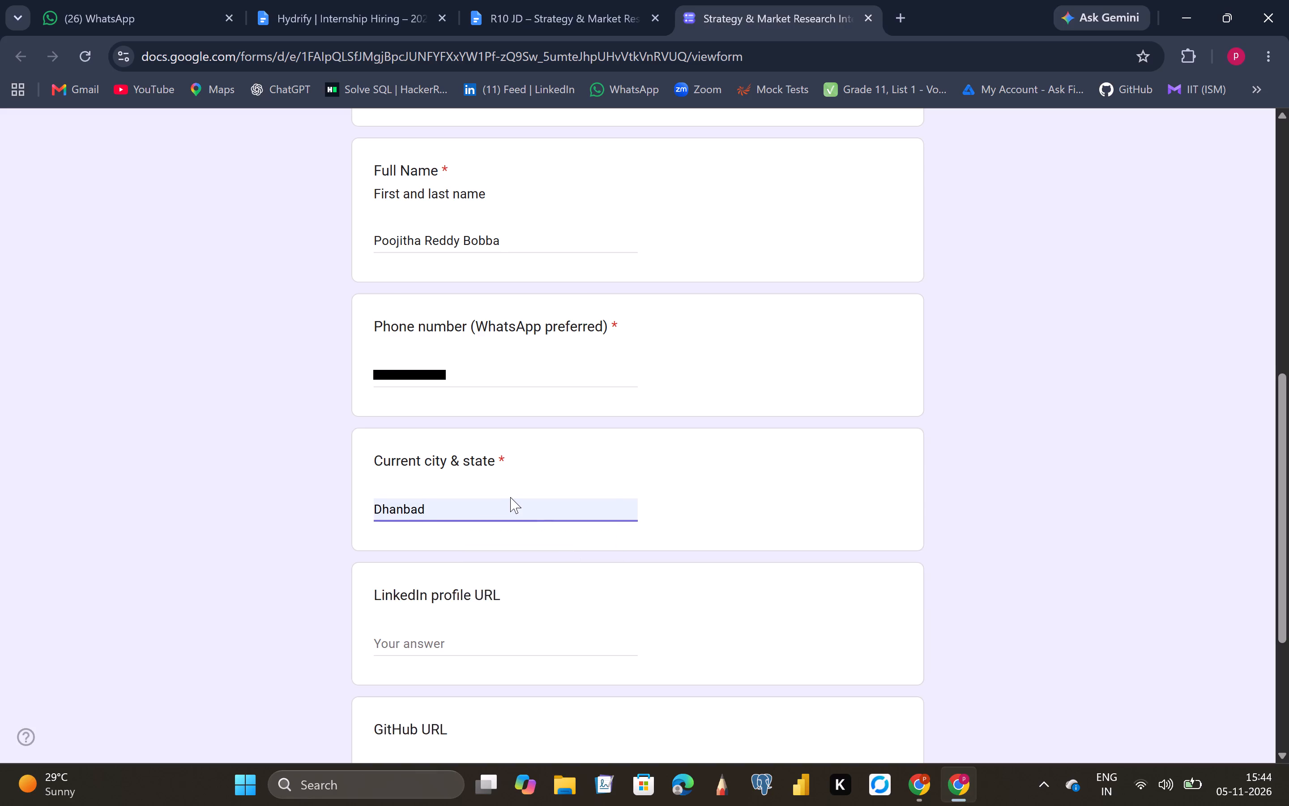
key(space)
click(490, 257)
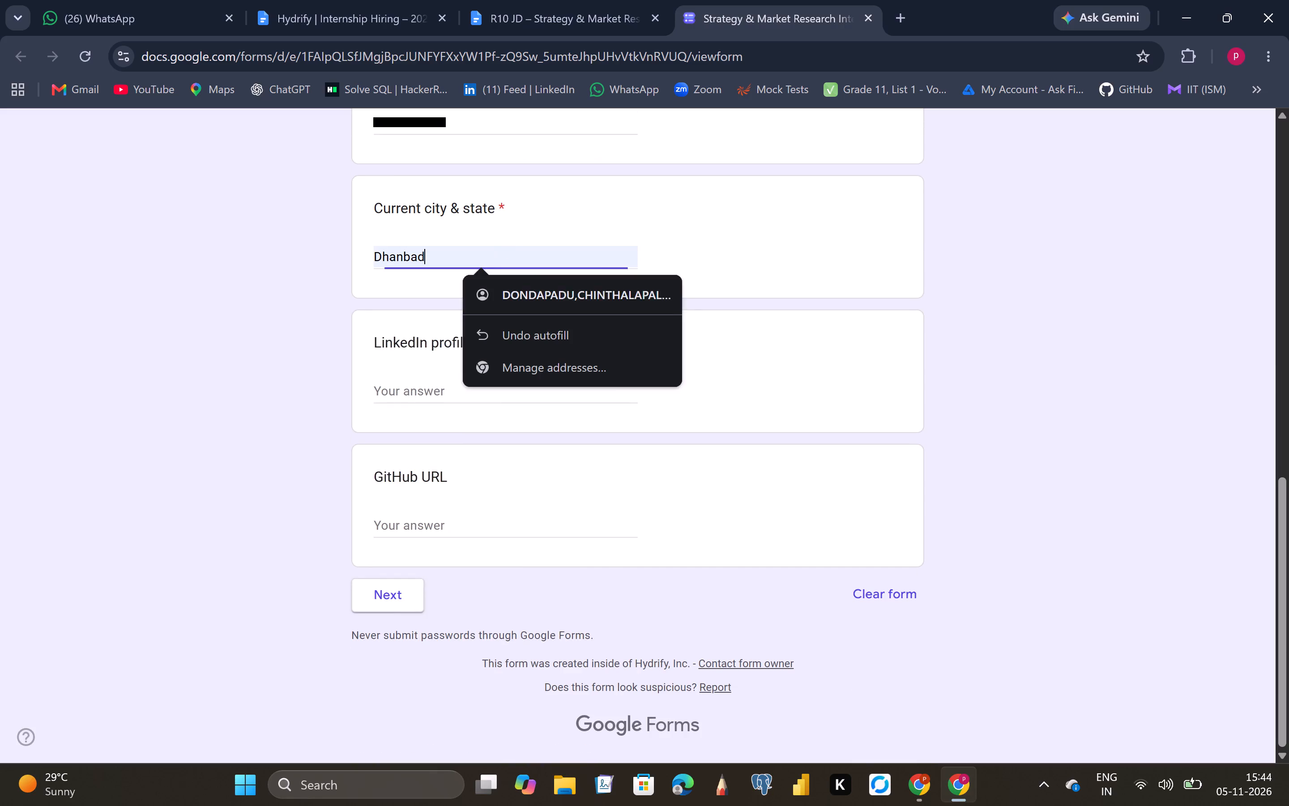
key(space)
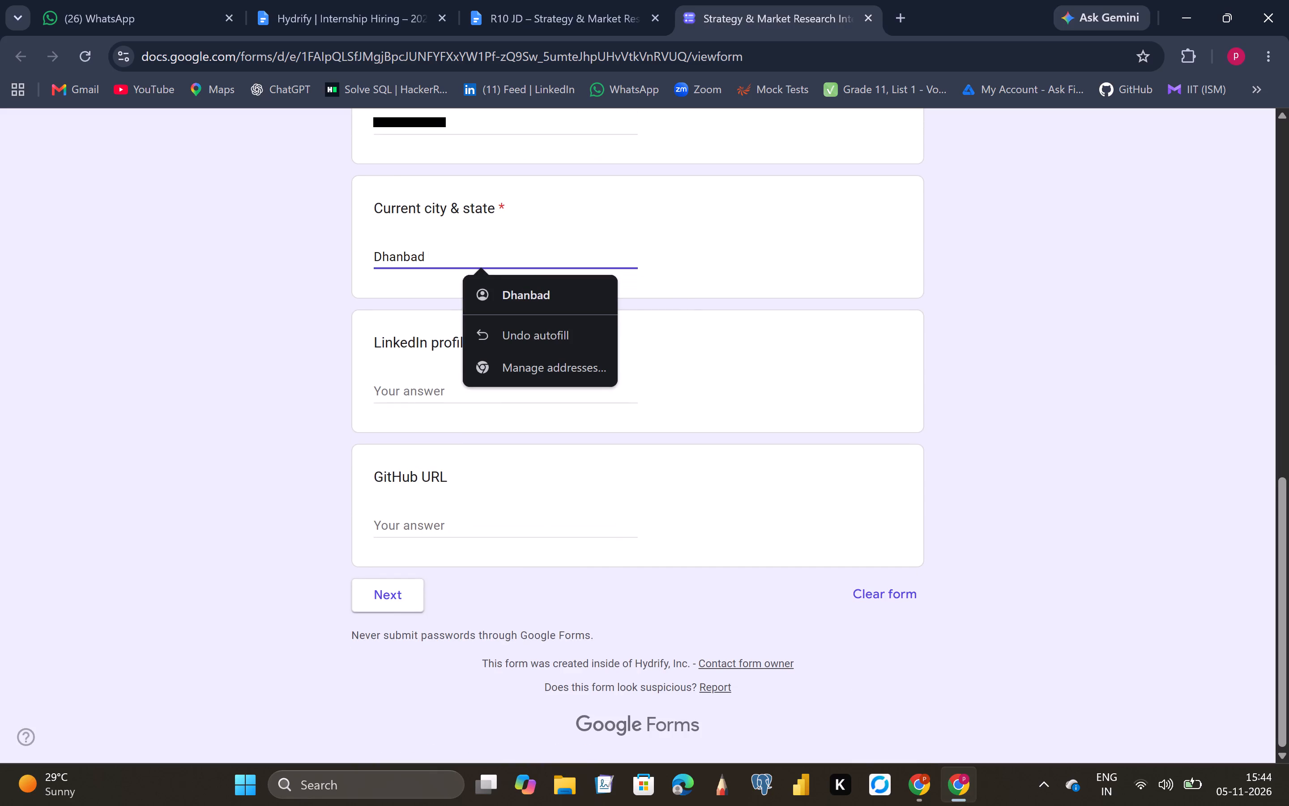
key(shift+ampersand)
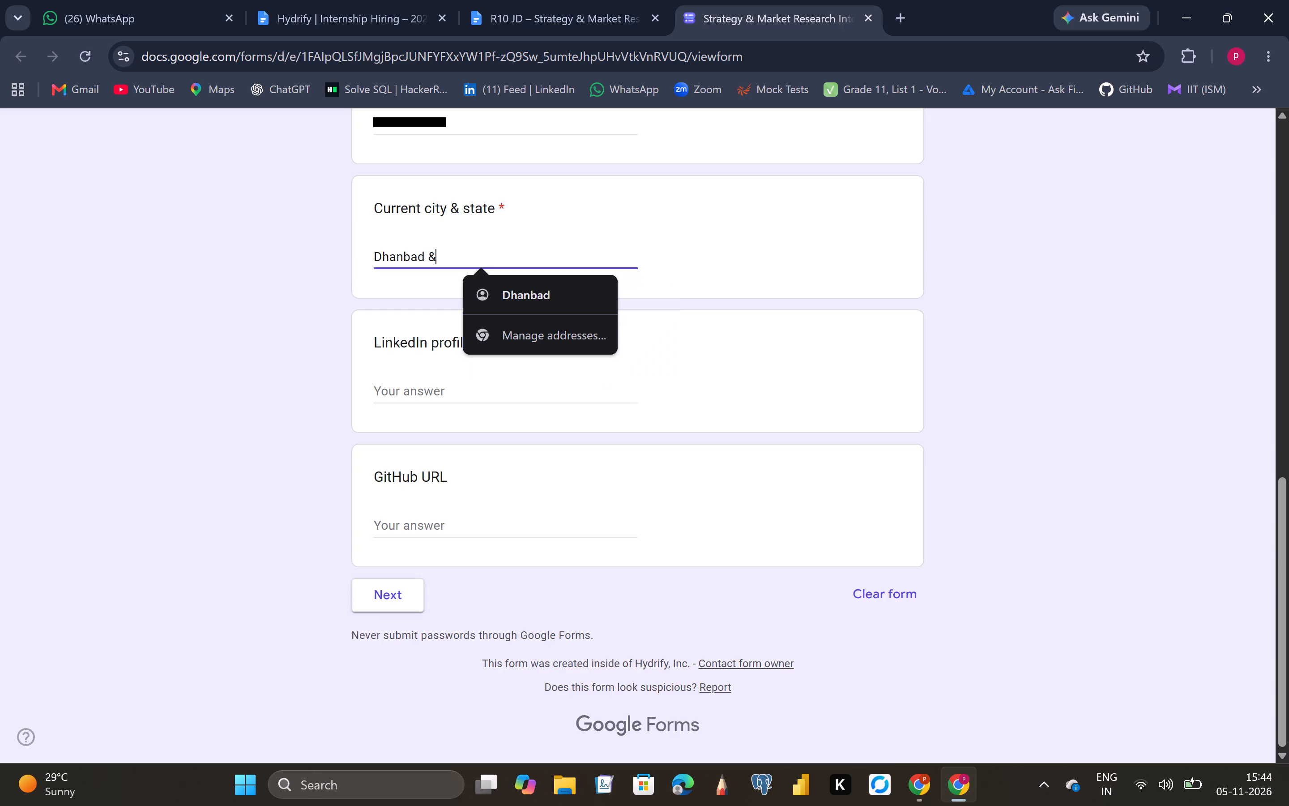
key(space)
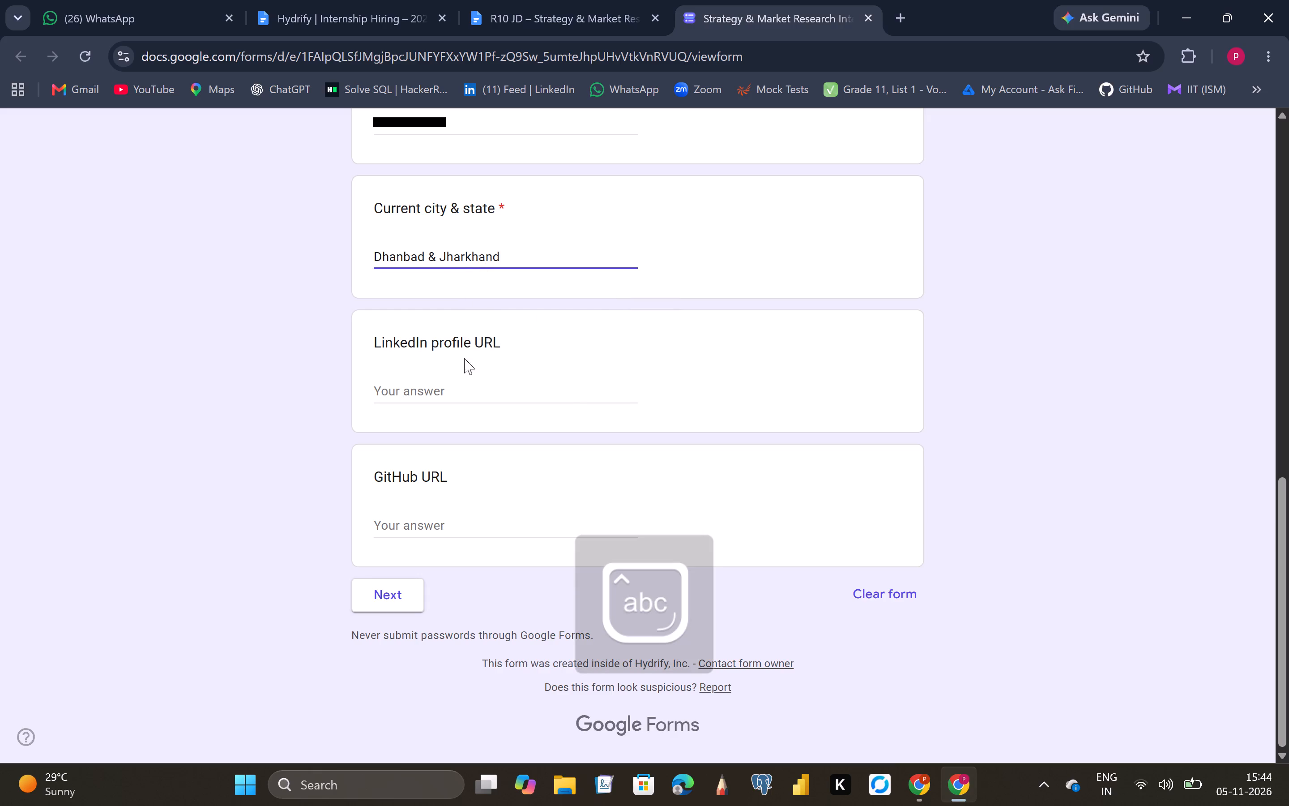
Copy the LinkedIn profile link from heading.tex in the Core resume's Overleaf project into the form's LinkedIn profile URL answer.
click(479, 393)
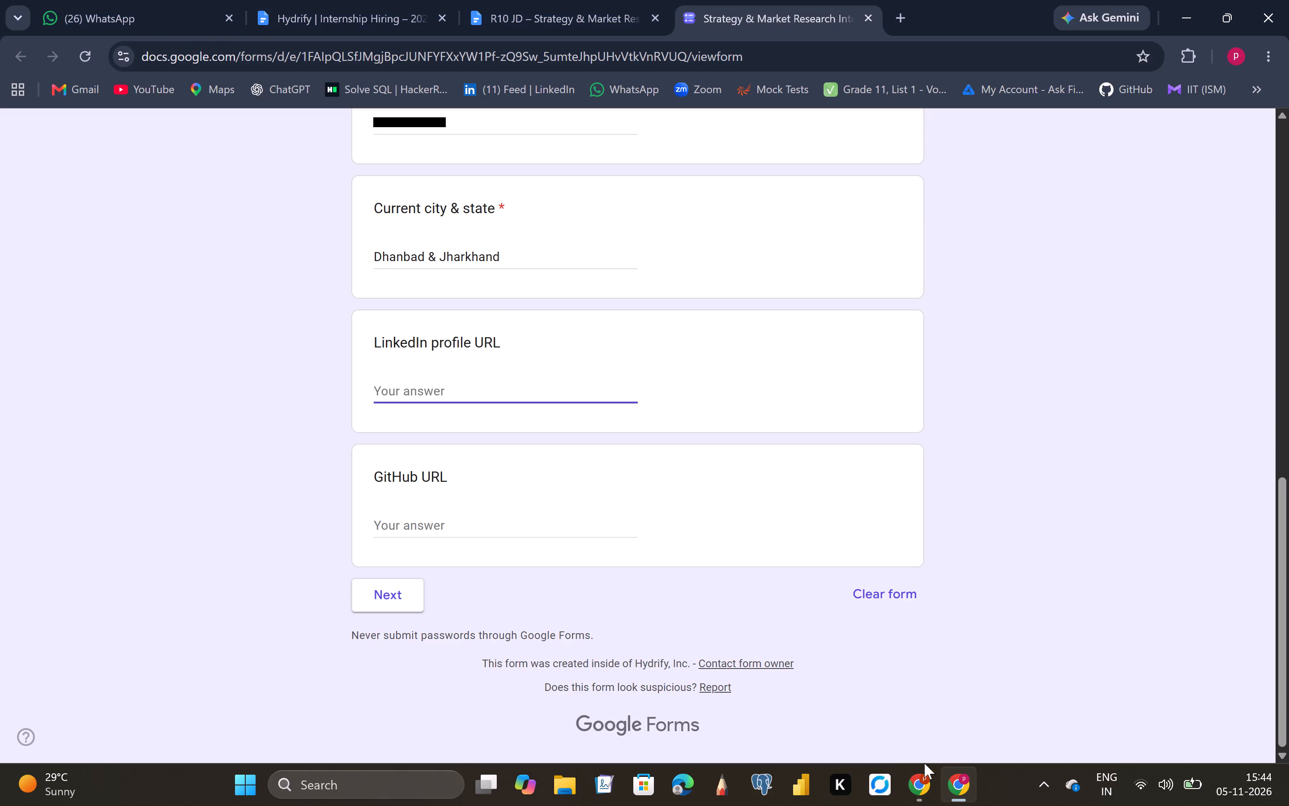
click(914, 777)
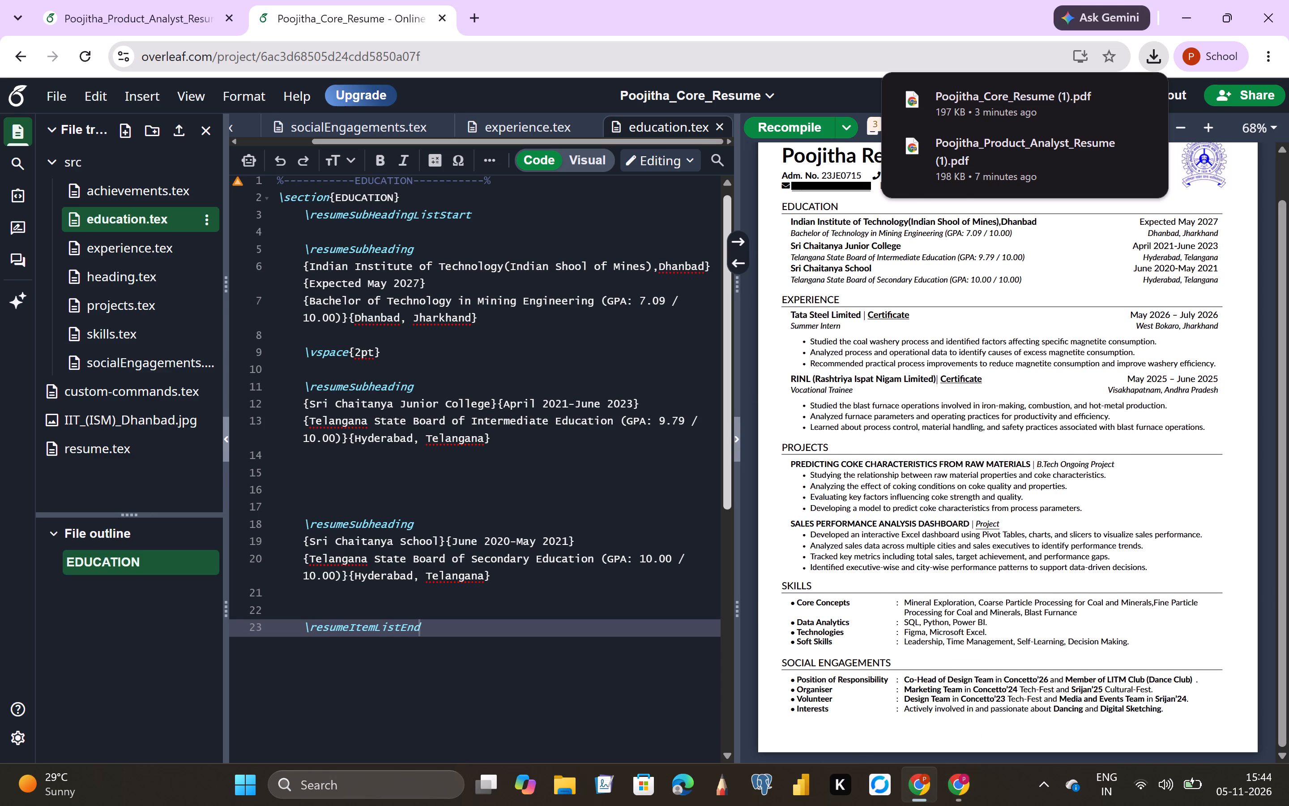
scroll(794, 463, up, 4)
click(134, 369)
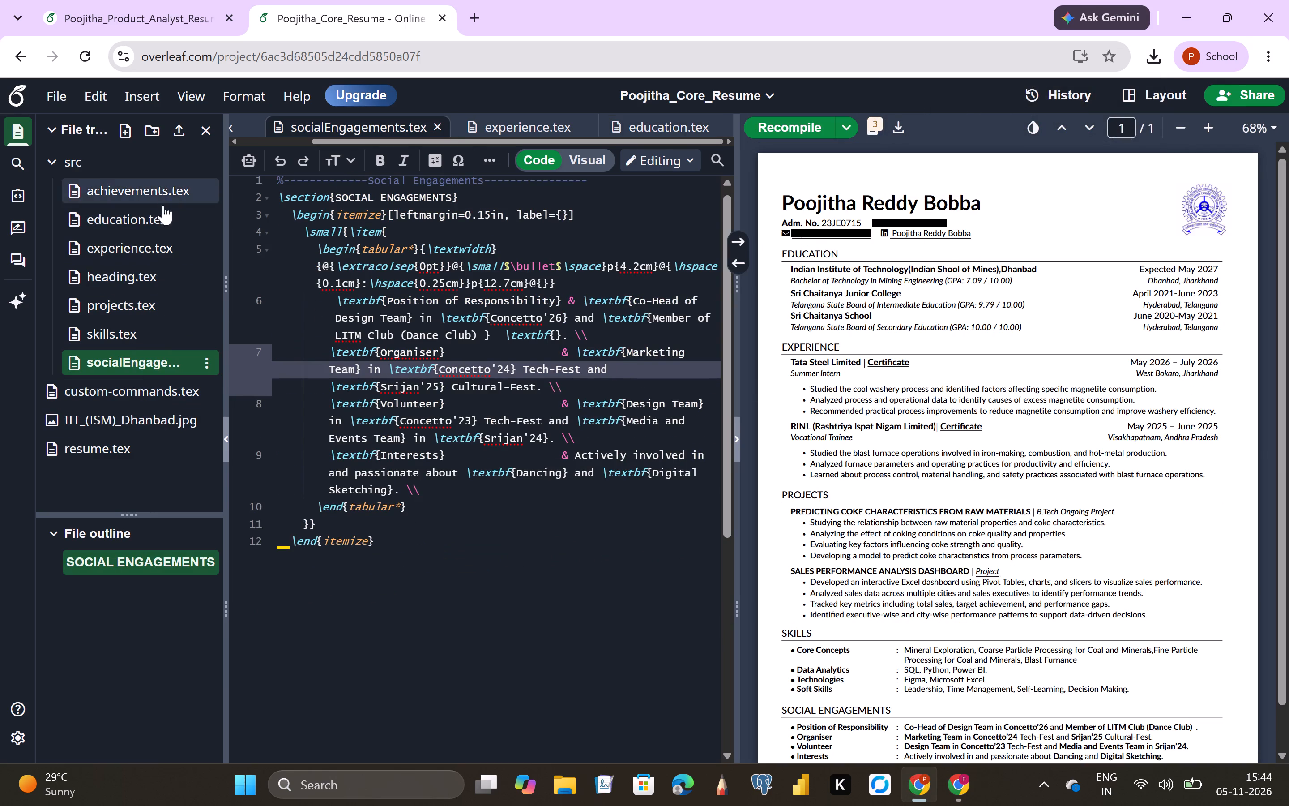
scroll(163, 239, up, 2)
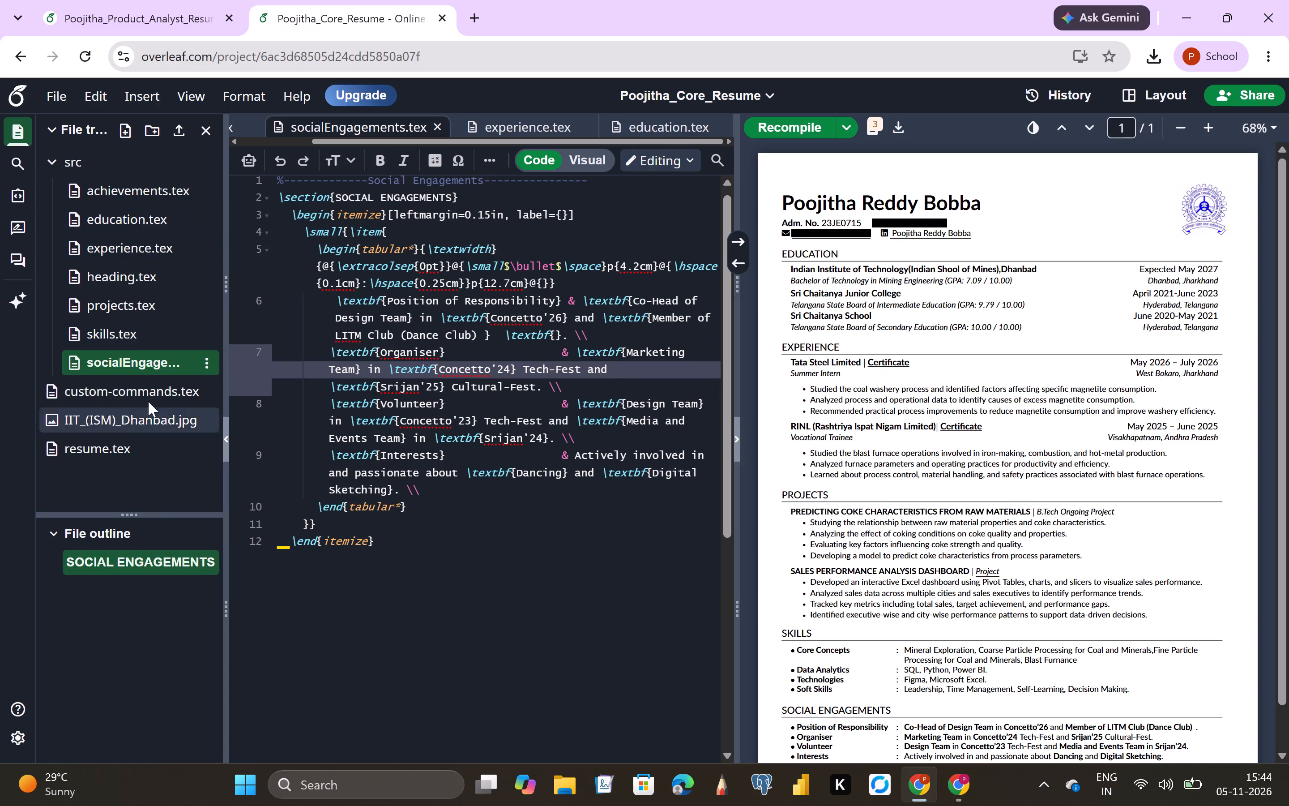
click(153, 274)
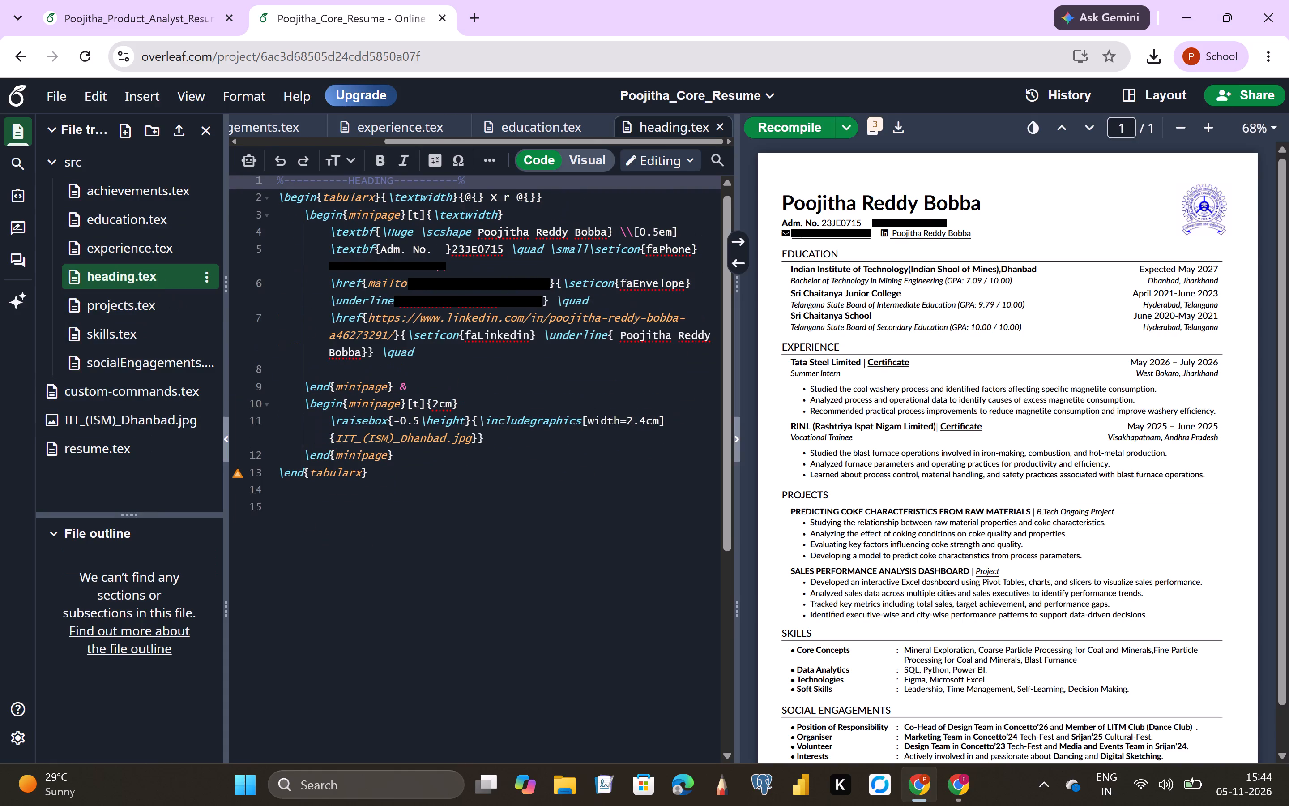
scroll(540, 593, up, 1)
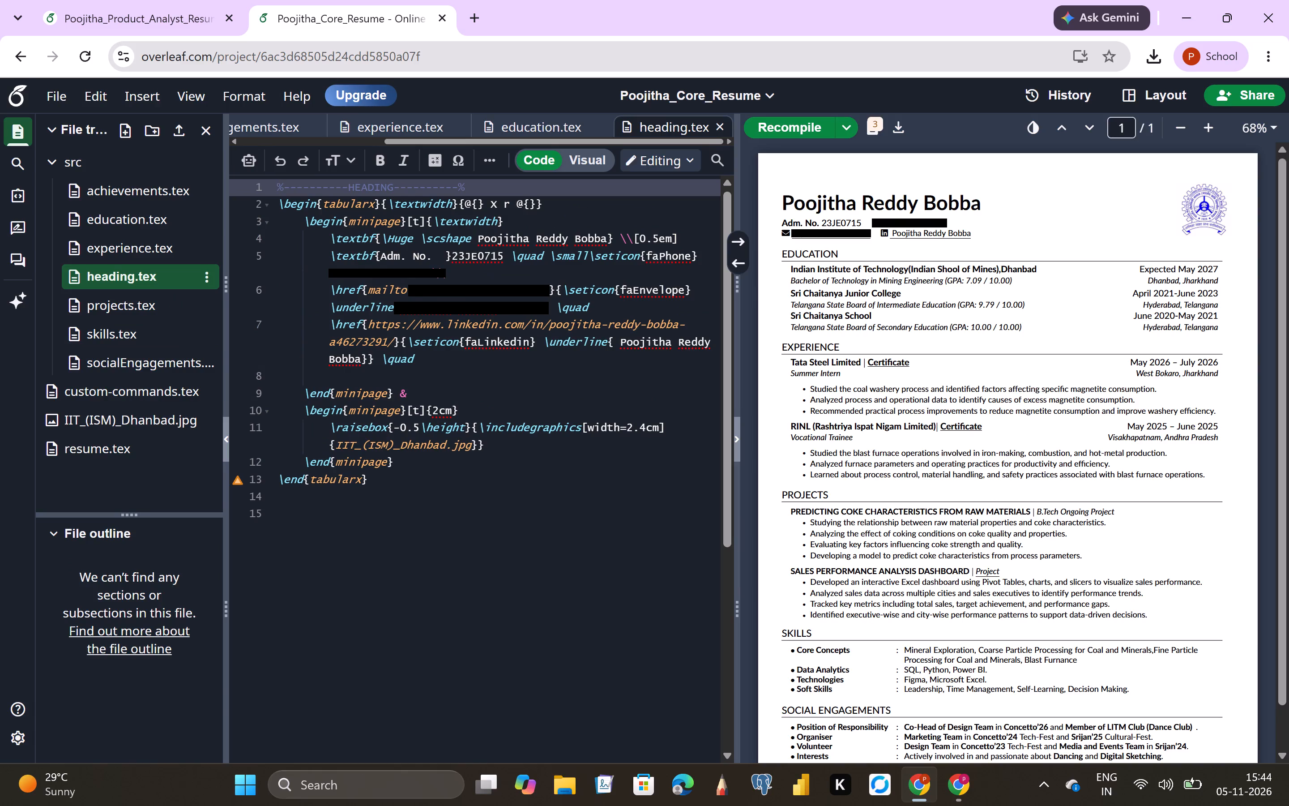
drag(368, 320, 396, 338)
key(ctrl+c)
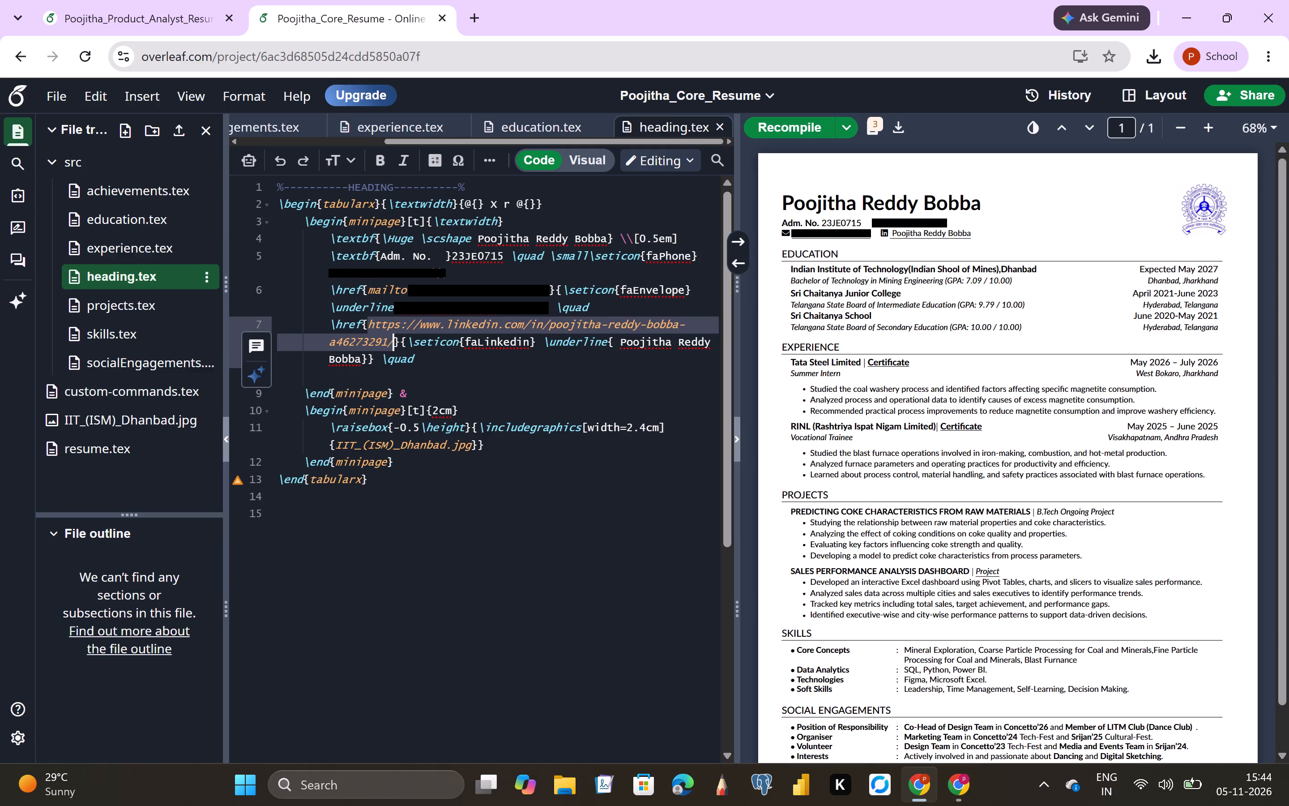
click(972, 783)
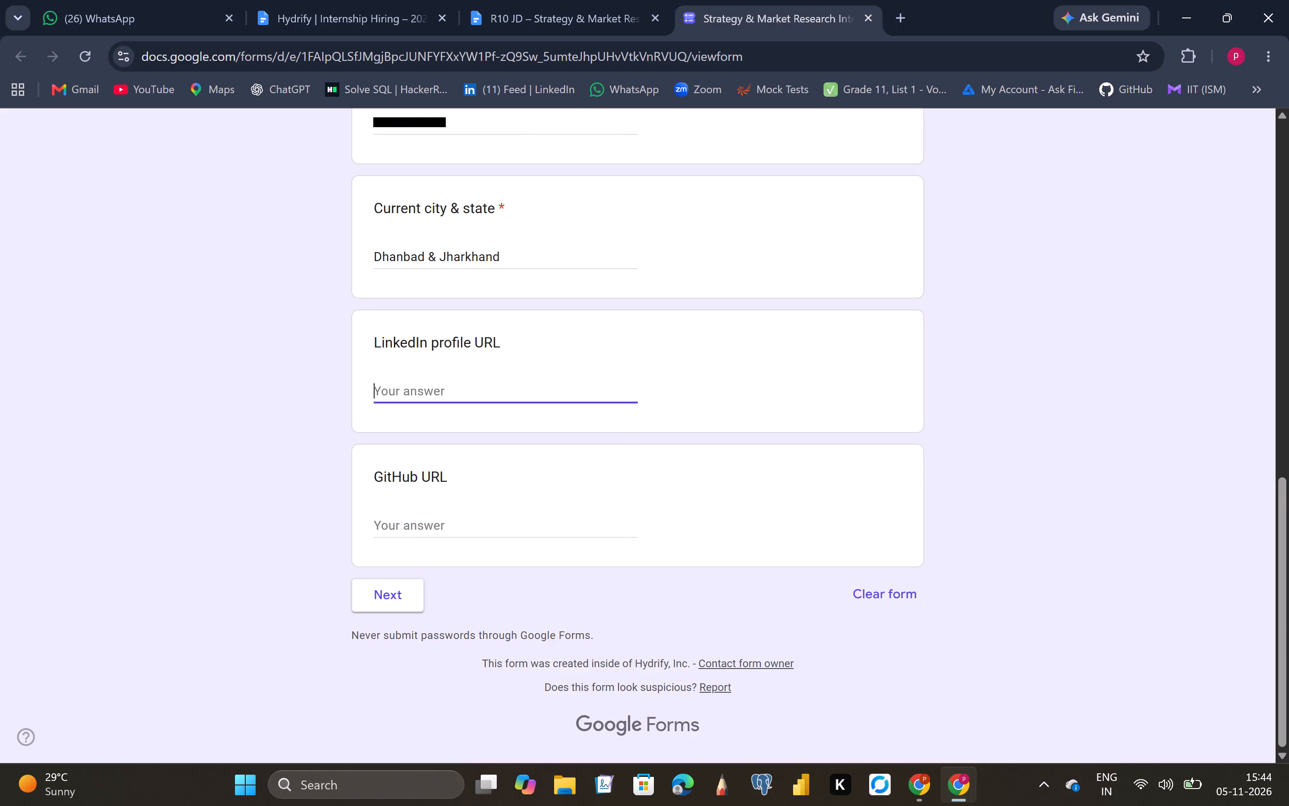
key(ctrl+v)
Open heading.tex in the Product Analyst resume's Overleaf project to find the GitHub link for the form.
click(465, 510)
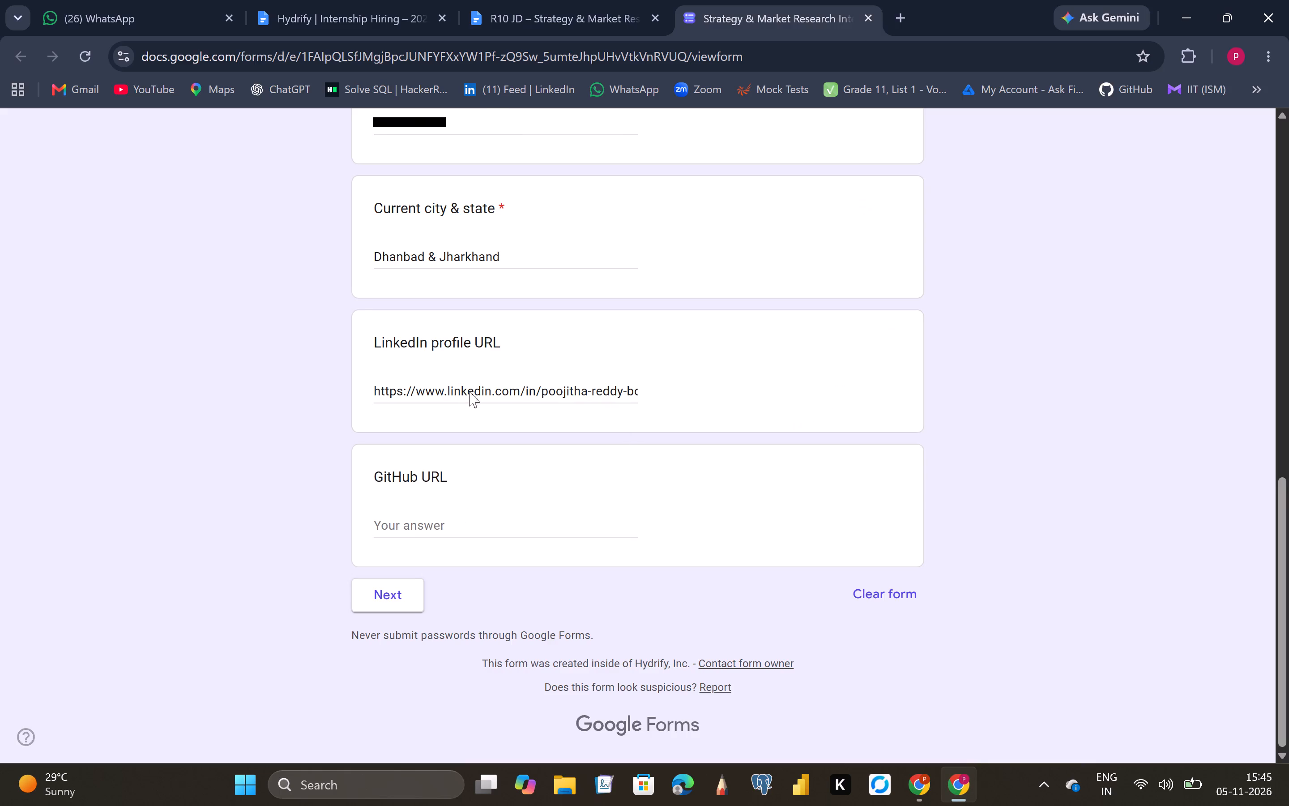
click(538, 10)
click(371, 18)
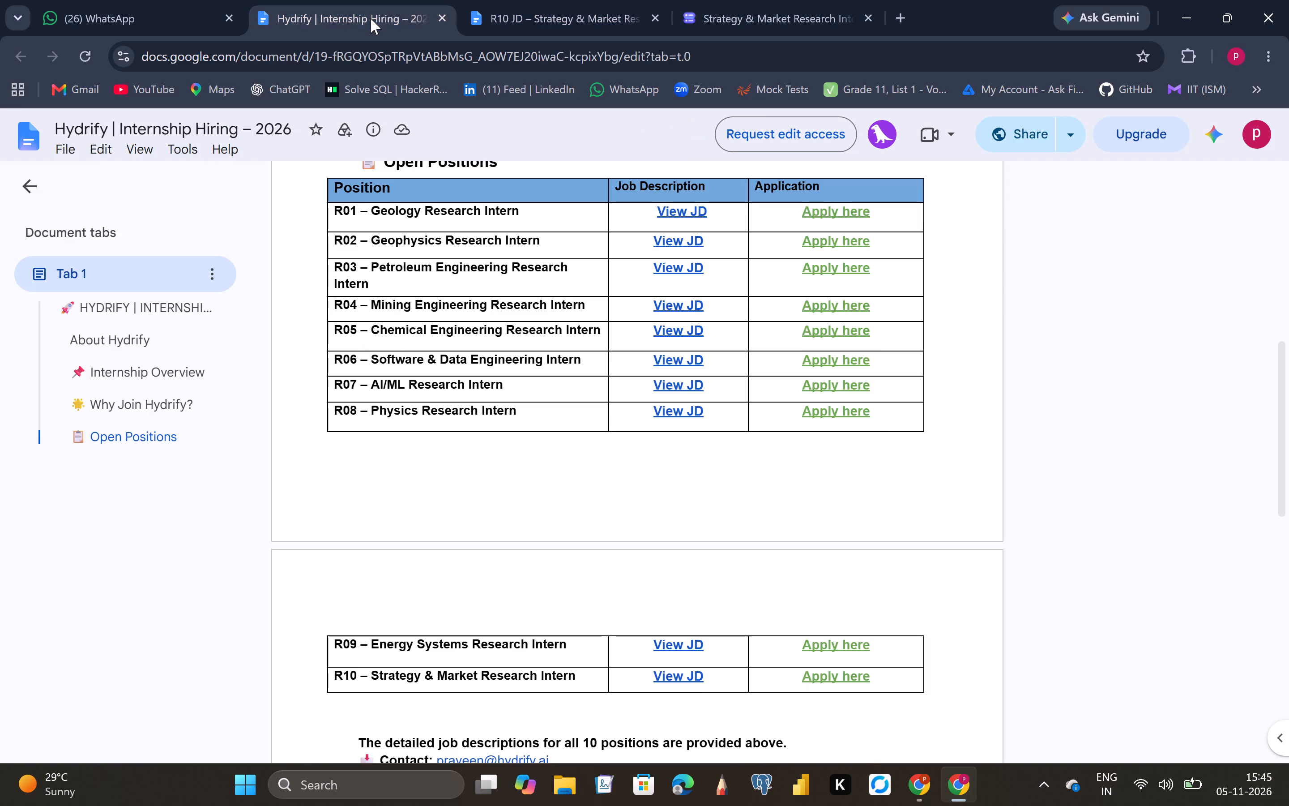
click(742, 14)
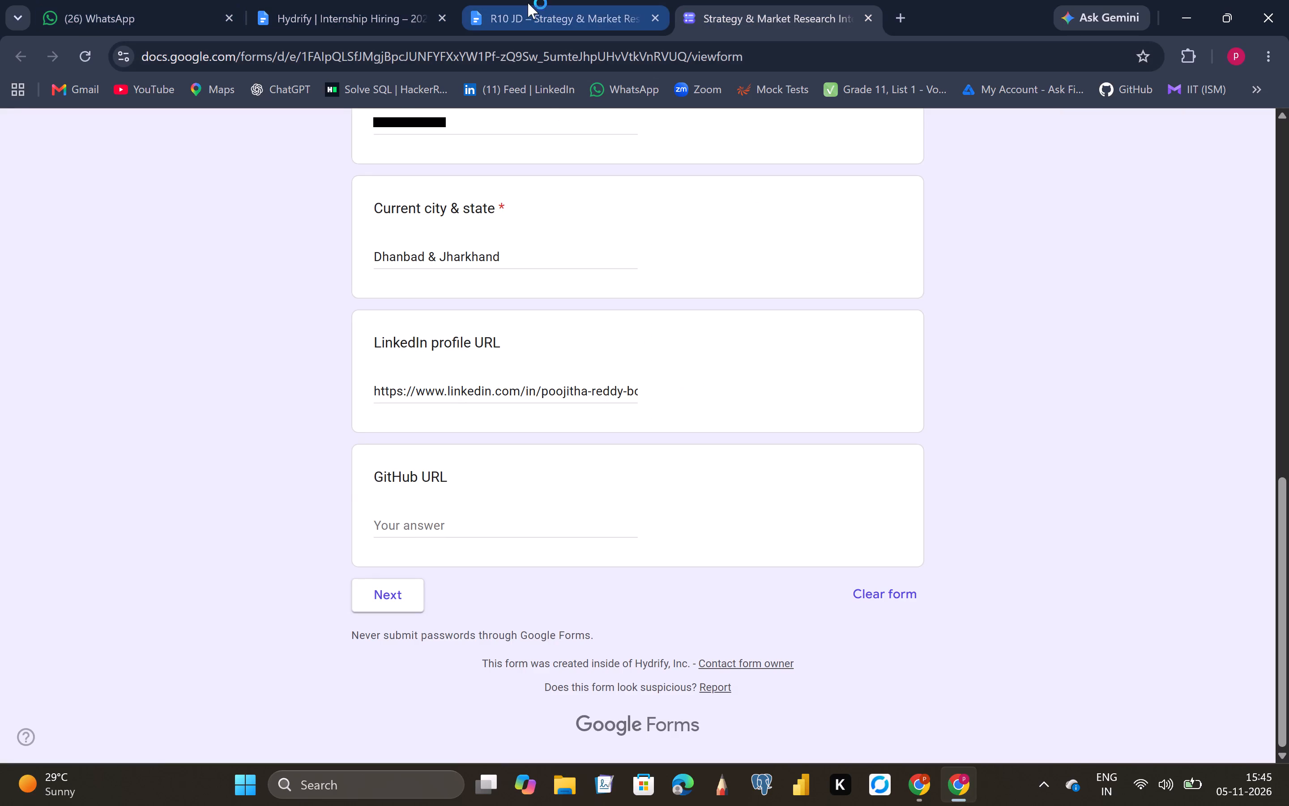
click(919, 777)
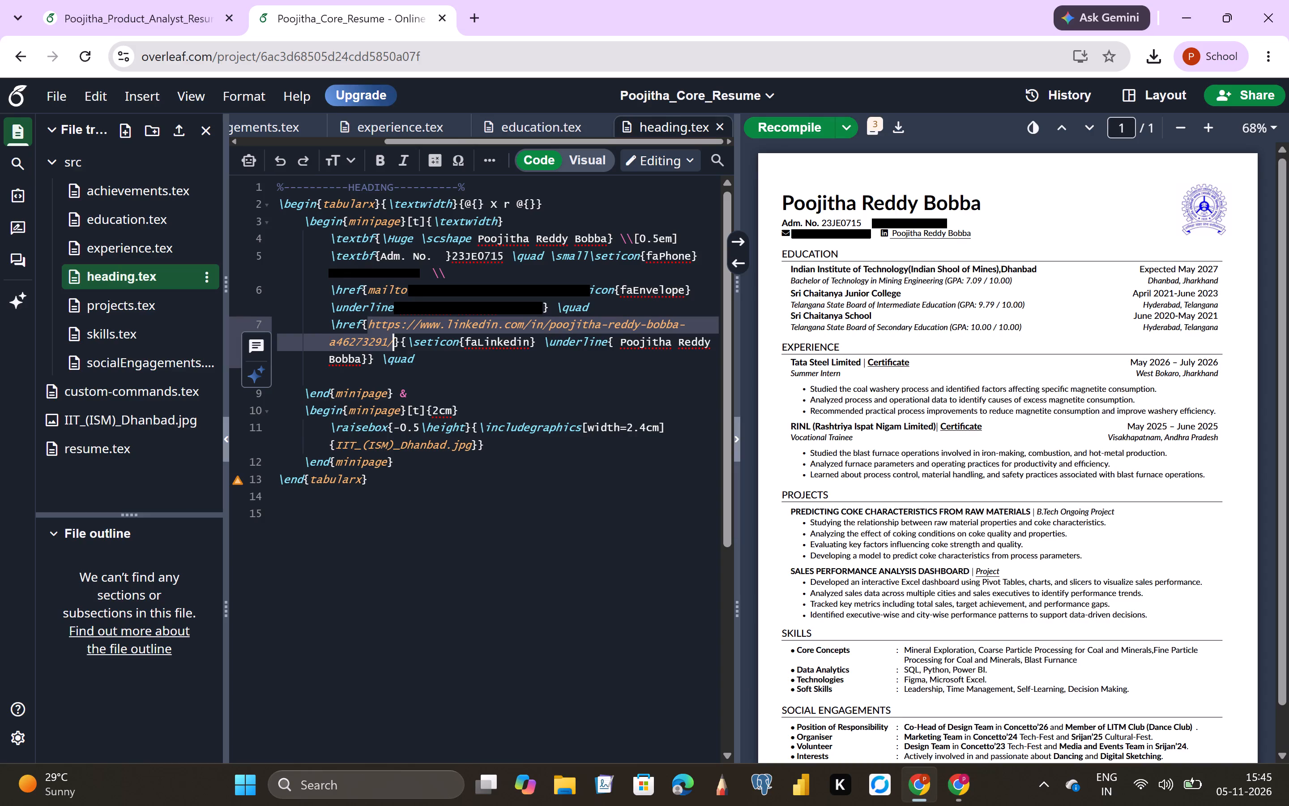
click(445, 538)
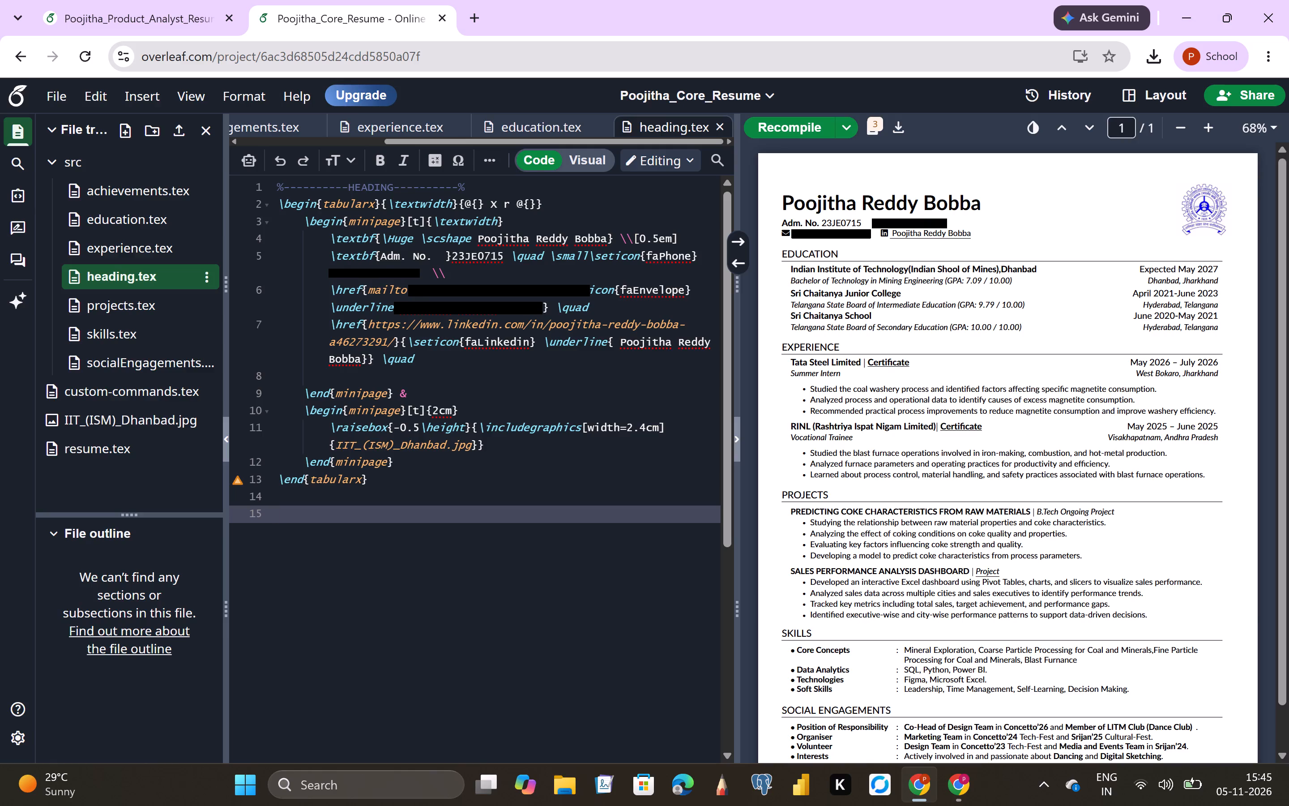
click(132, 0)
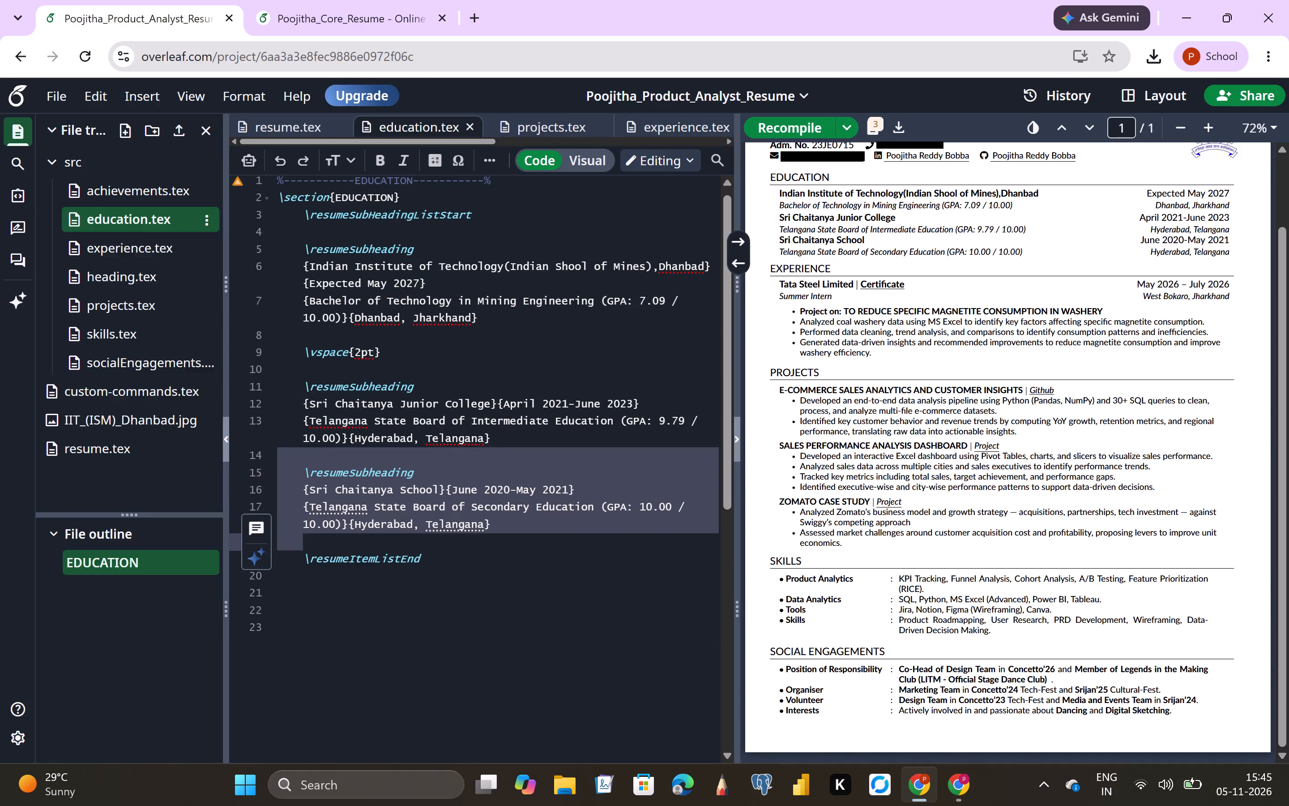
click(482, 636)
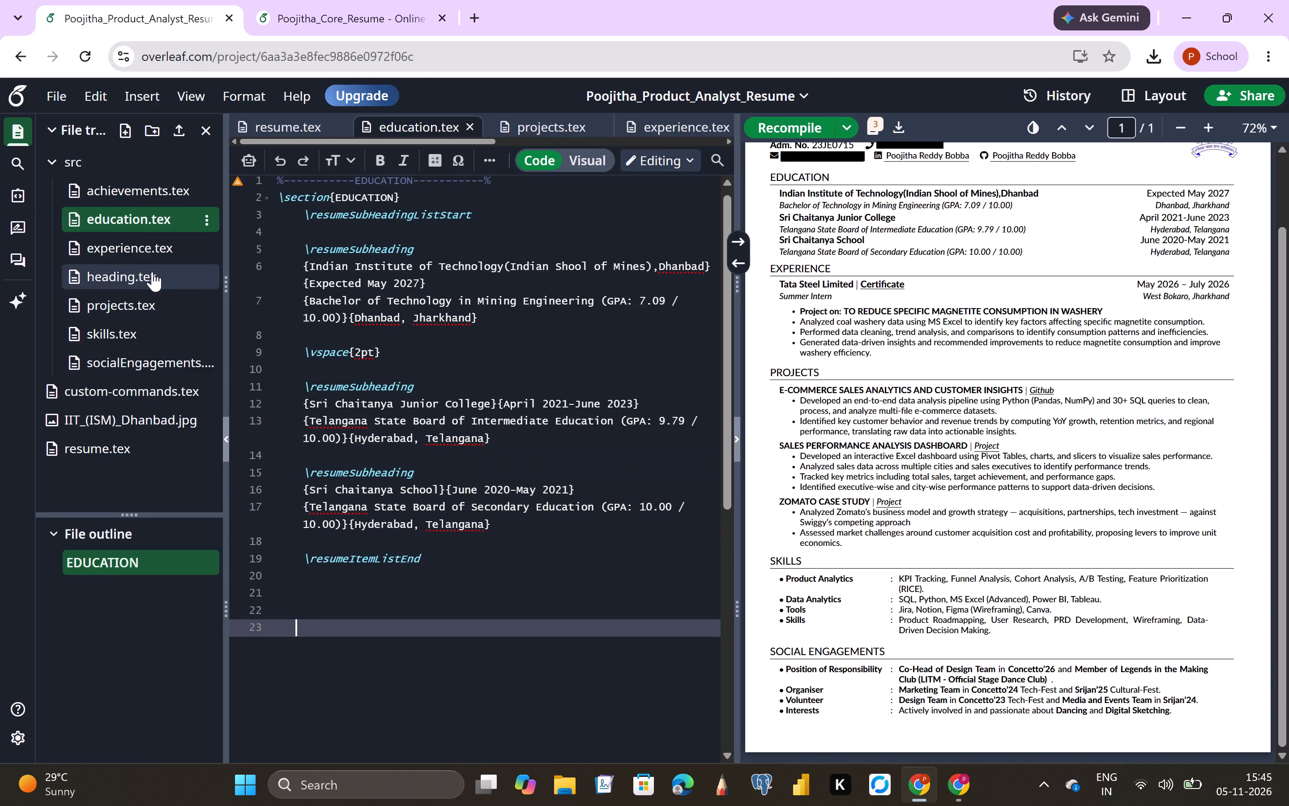
click(152, 272)
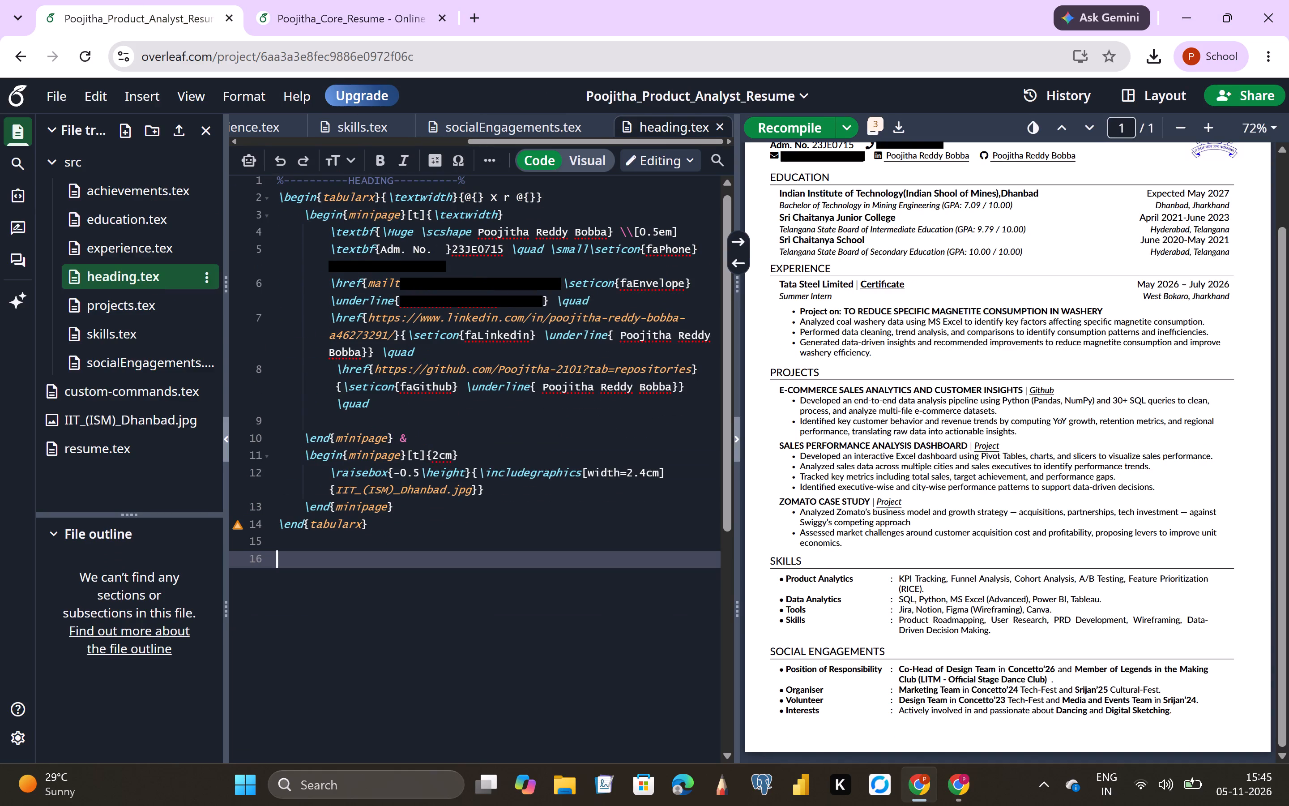
Copy the GitHub repositories link from the Product Analyst resume's heading.tex into the form's GitHub URL answer.
drag(371, 372, 691, 373)
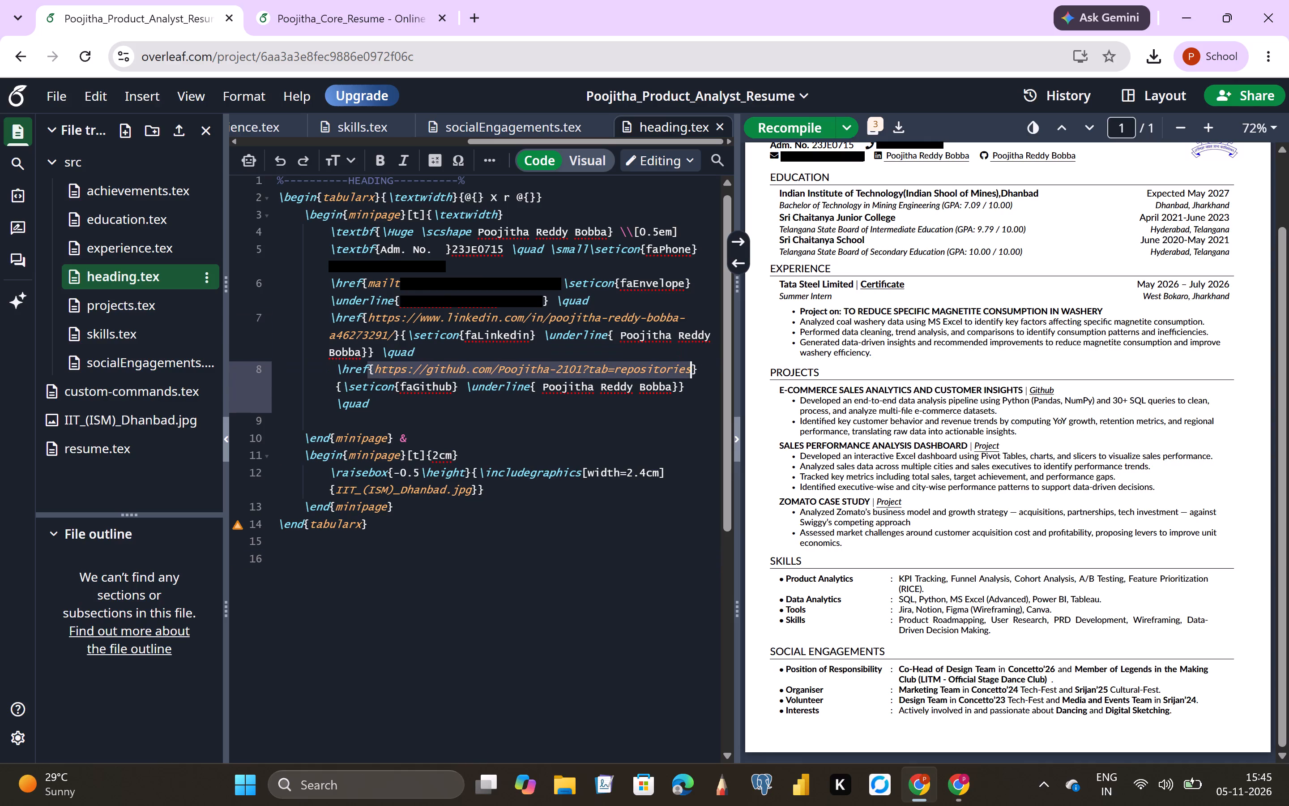
drag(691, 373, 691, 374)
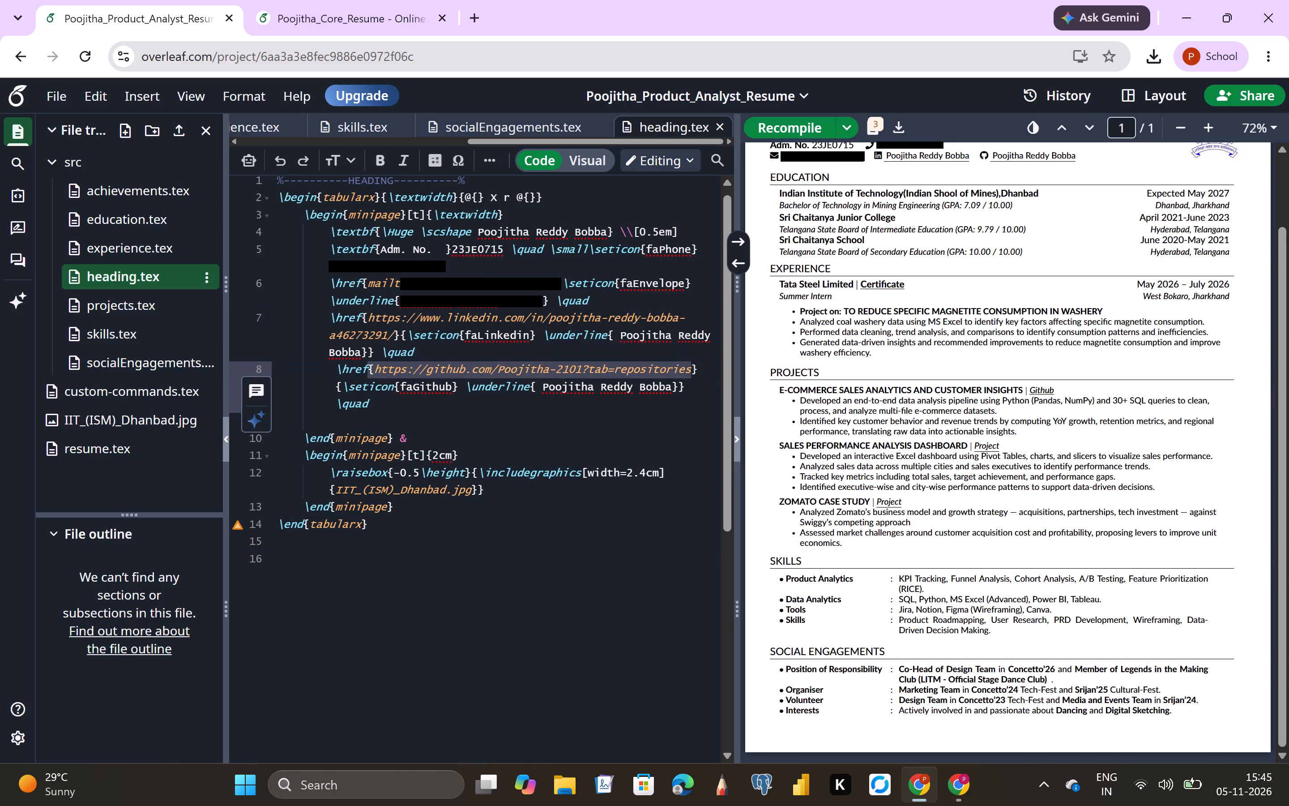
click(691, 374)
click(381, 362)
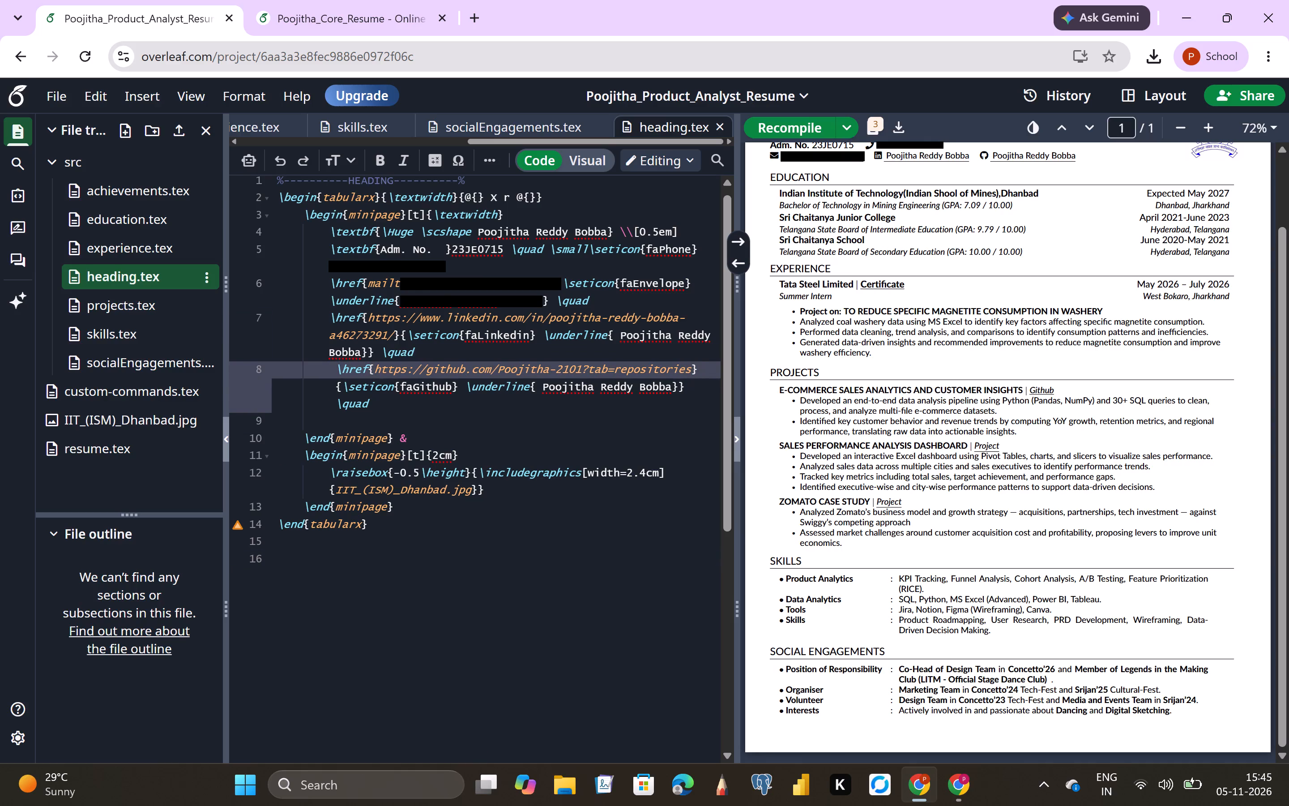
click(475, 484)
drag(374, 367, 397, 368)
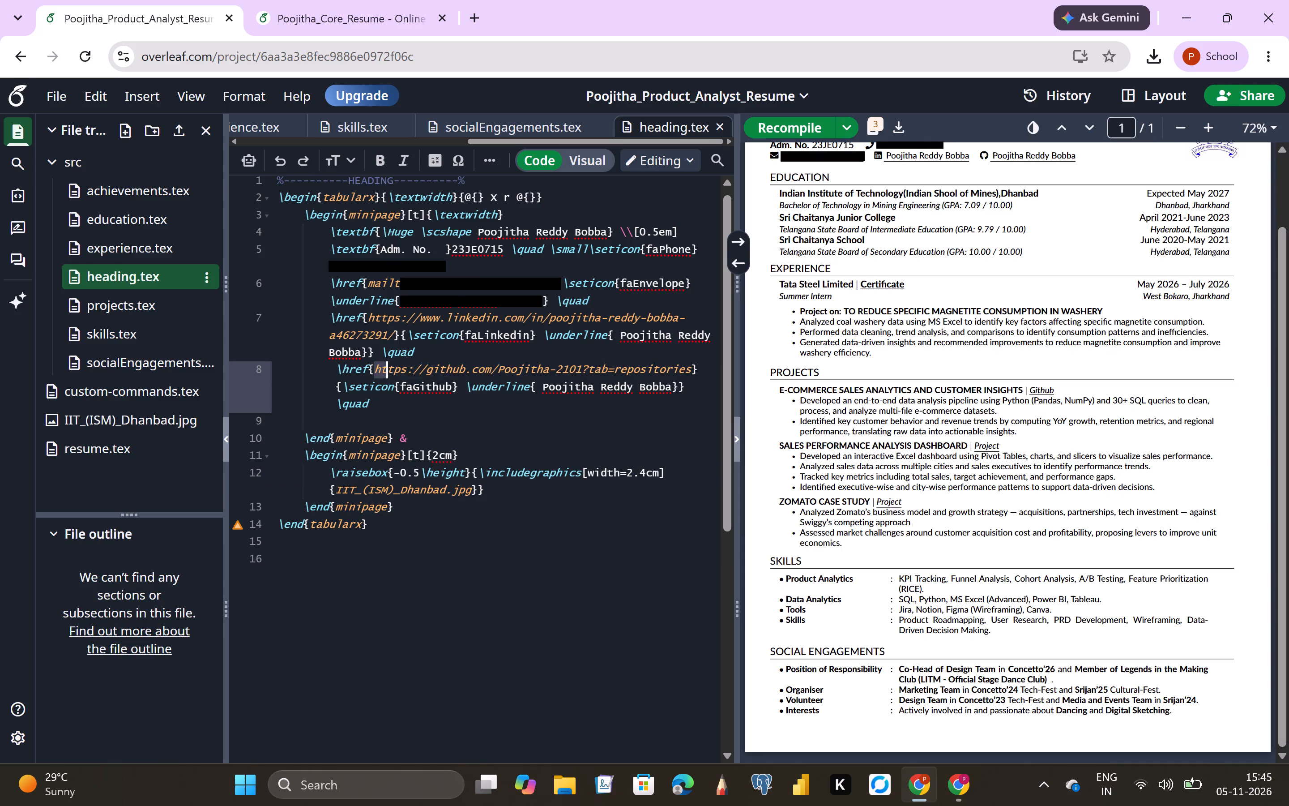
drag(397, 368, 691, 375)
key(ctrl+c)
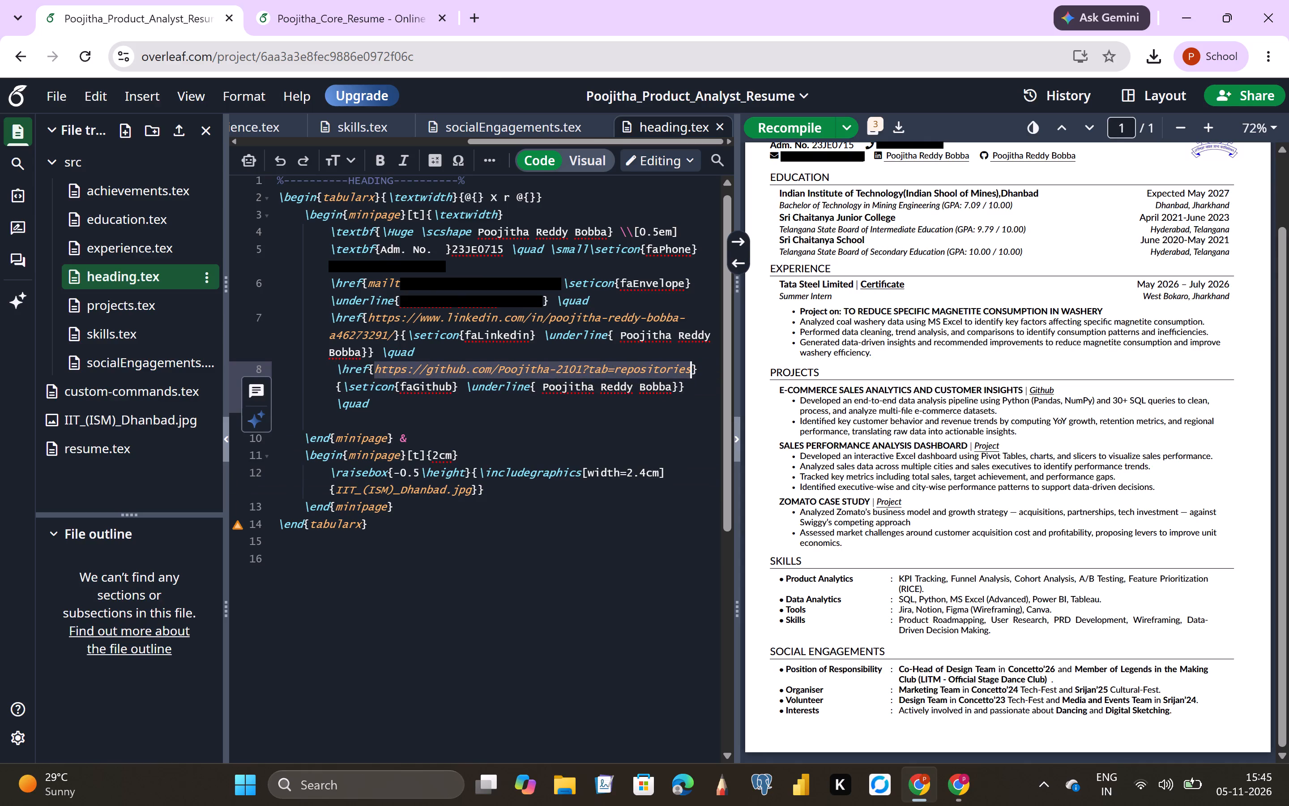
click(966, 771)
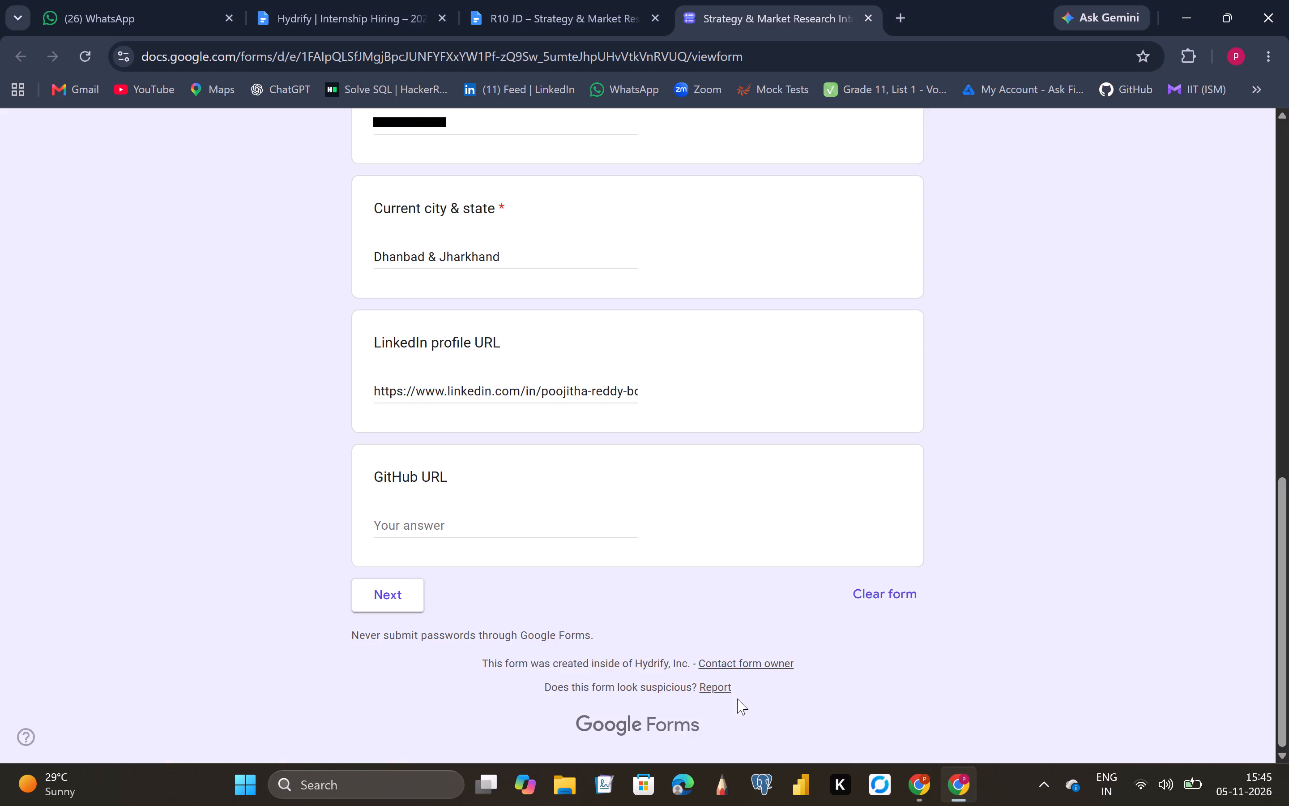
click(434, 529)
key(ctrl+v)
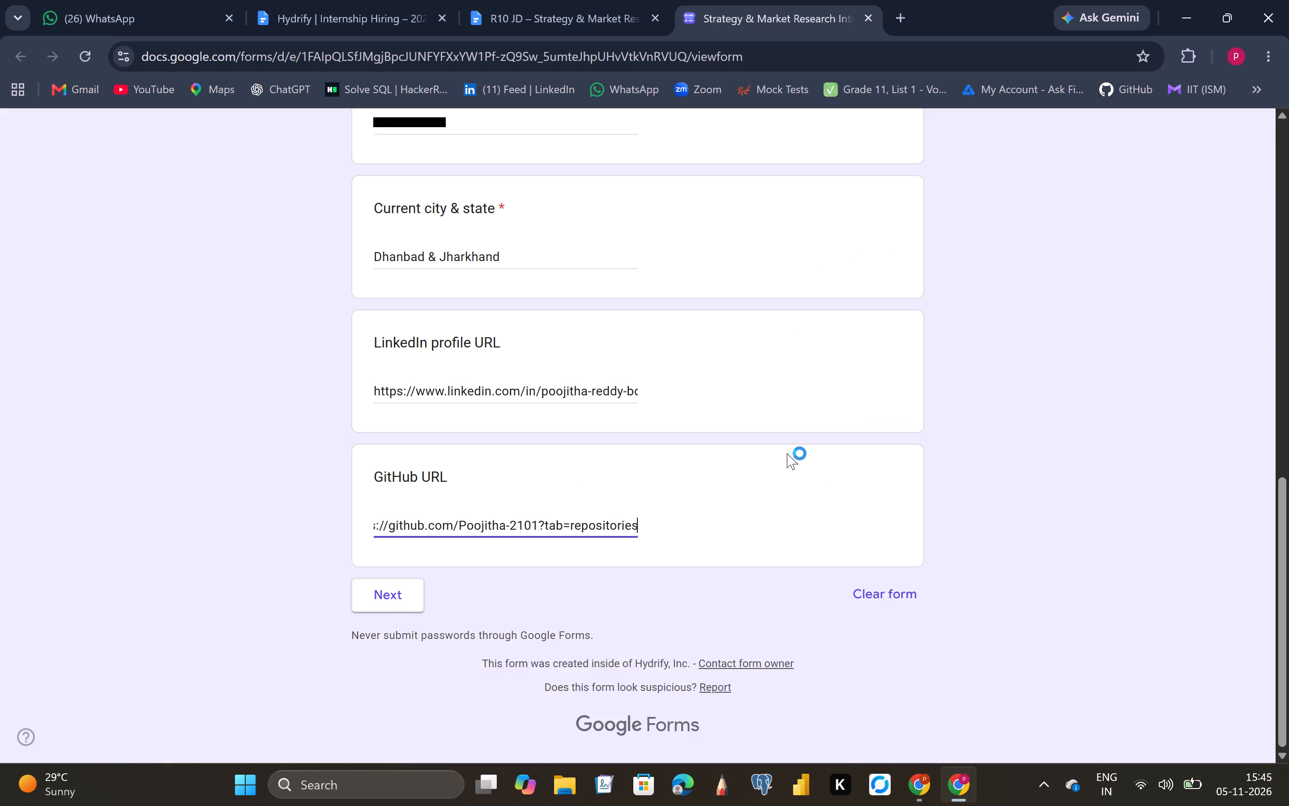
Advance the Strategy & Market Research Intern application form to its Education section.
scroll(787, 453, down, 6)
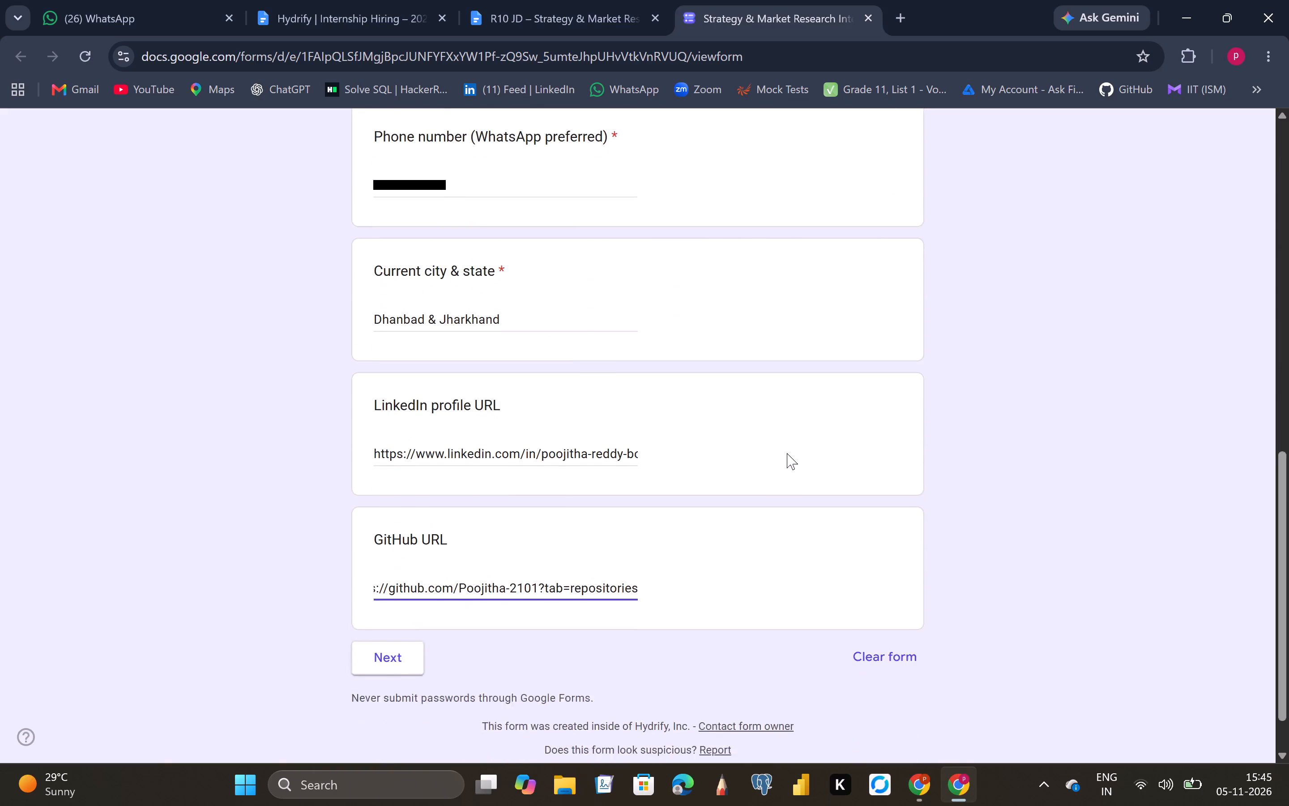
scroll(787, 453, down, 1)
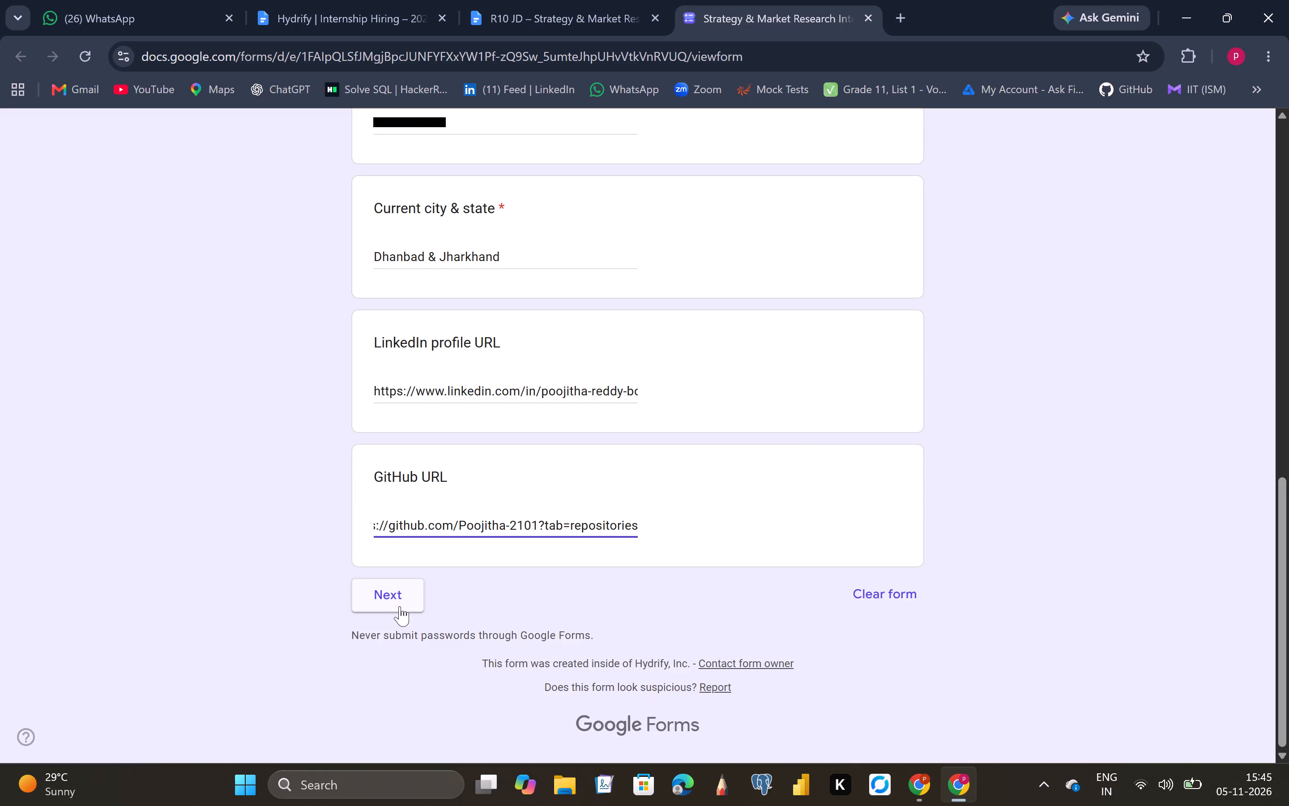
click(398, 600)
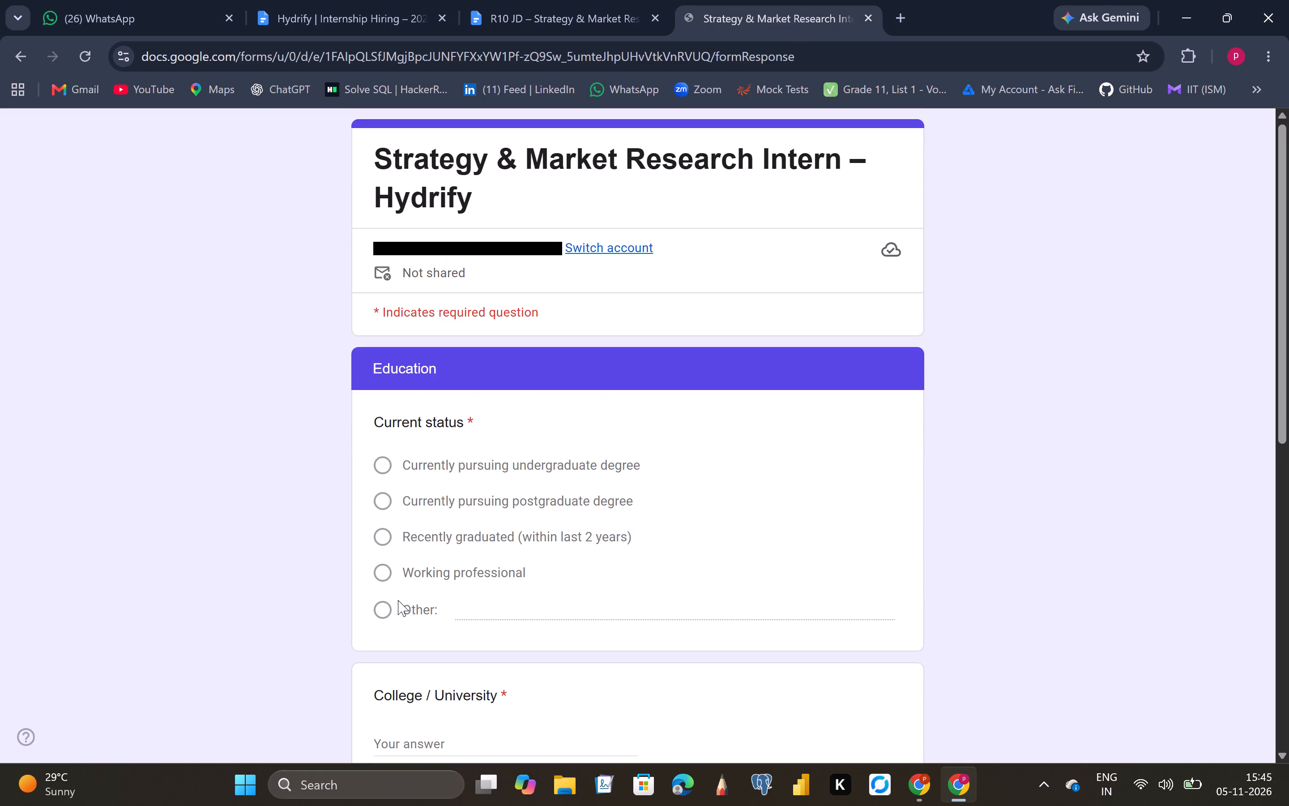
Enter 2027 as the year of graduation in the form's Education section.
scroll(398, 600, down, 1)
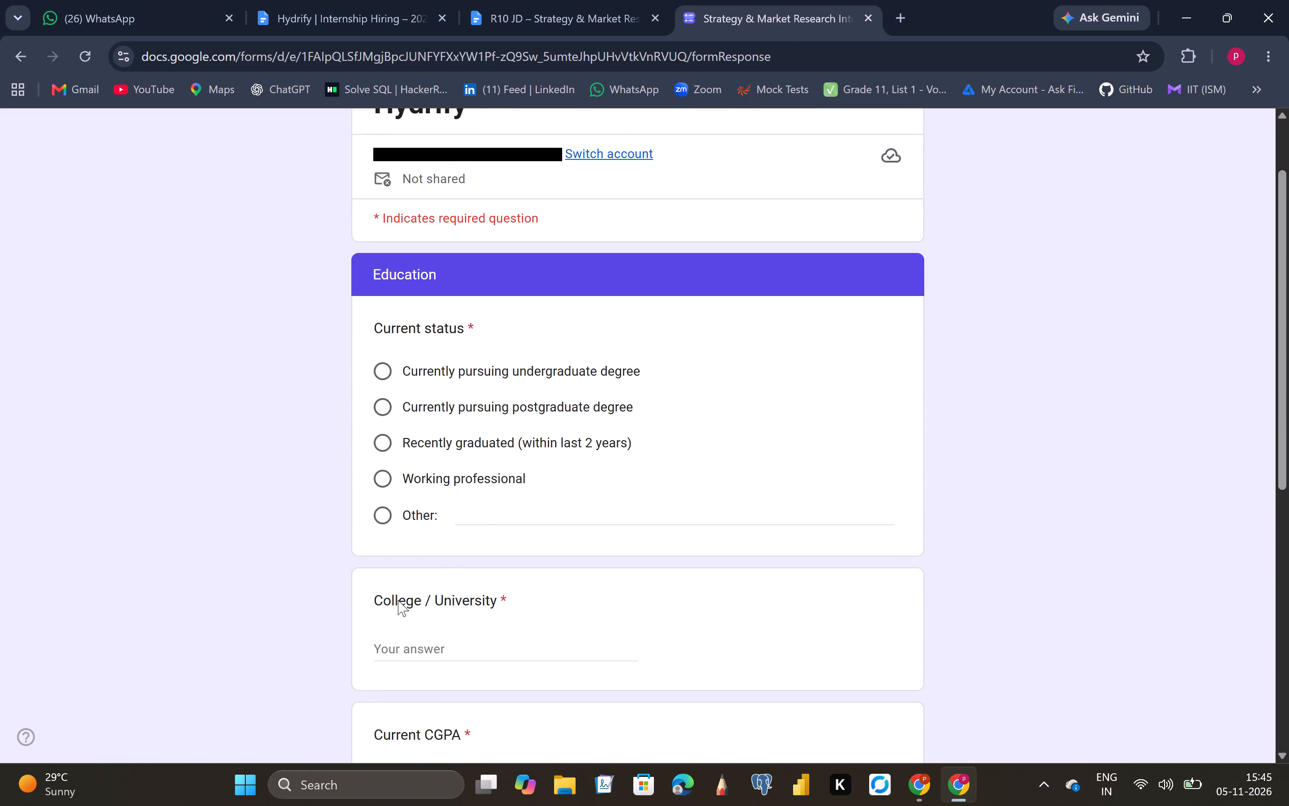
scroll(398, 600, down, 3)
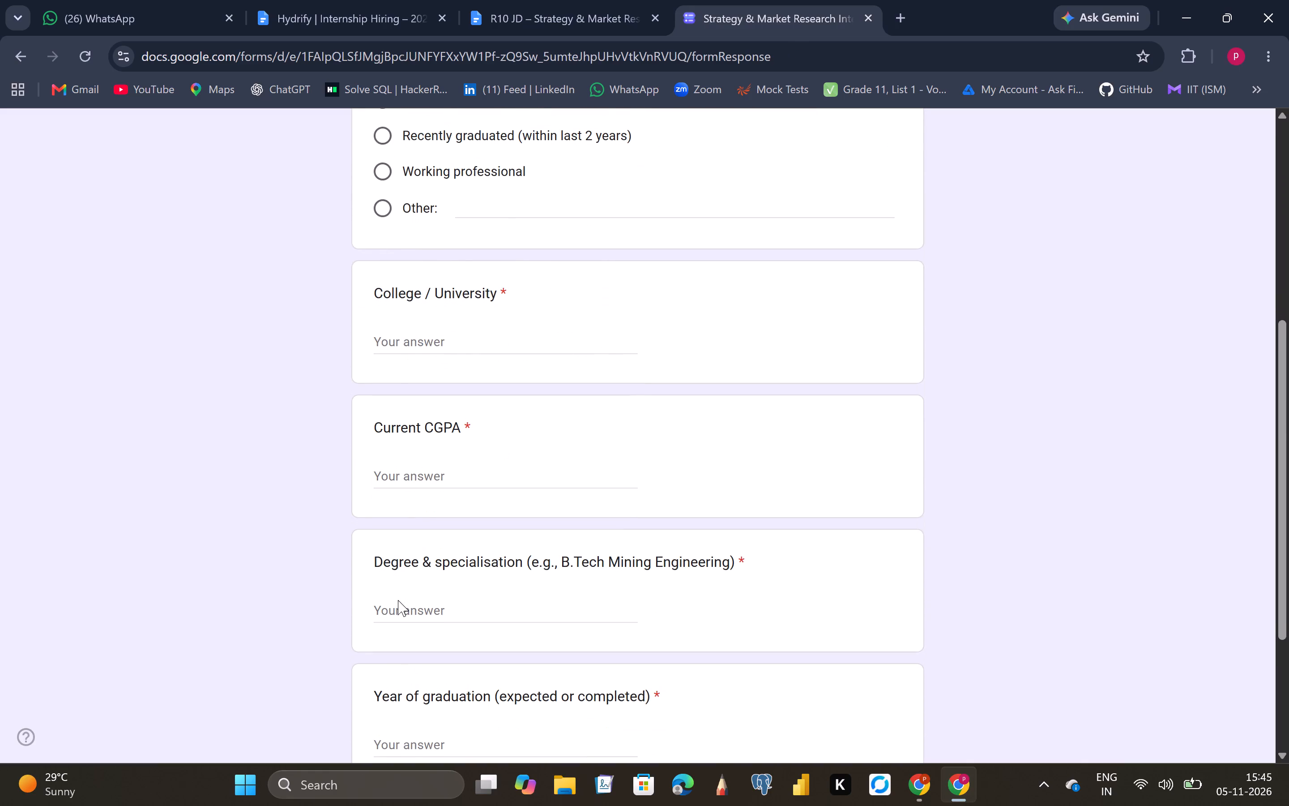
scroll(398, 600, down, 4)
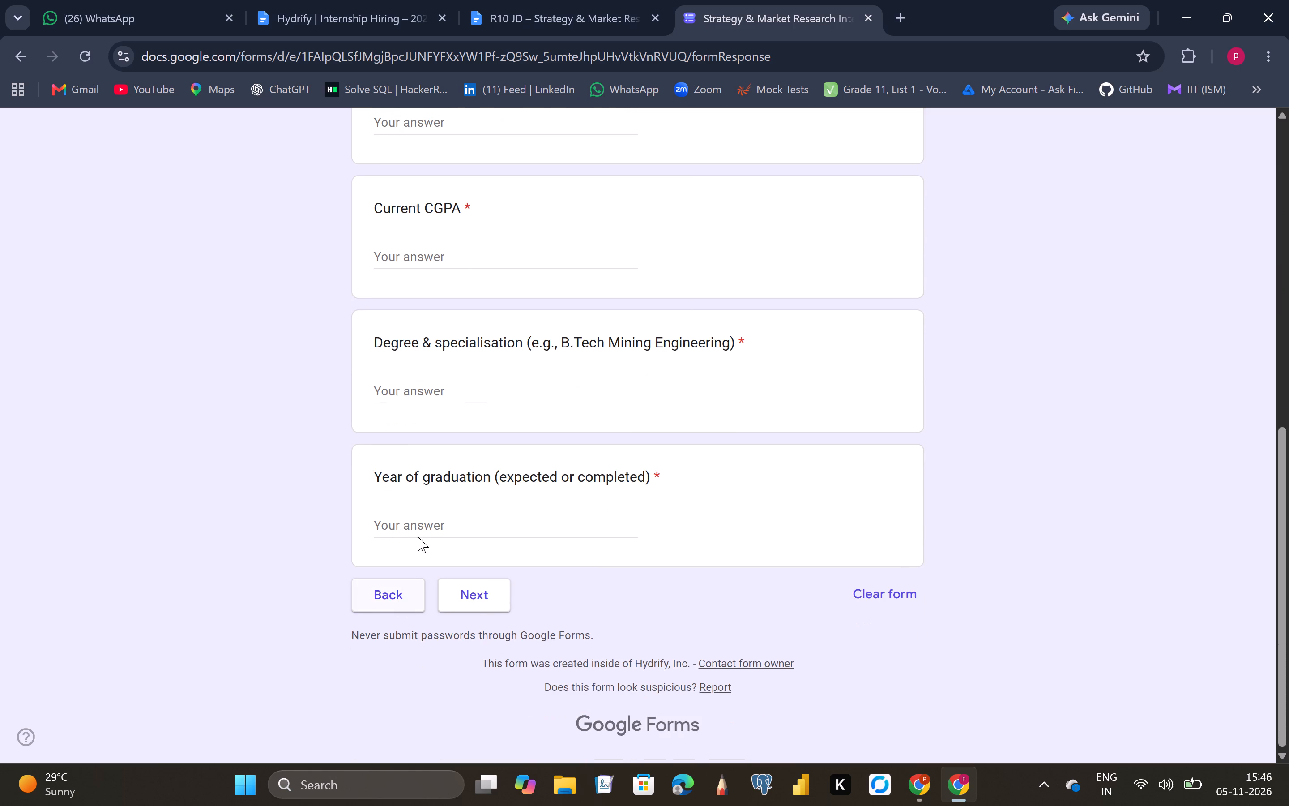
click(429, 526)
text(20)
key(7)
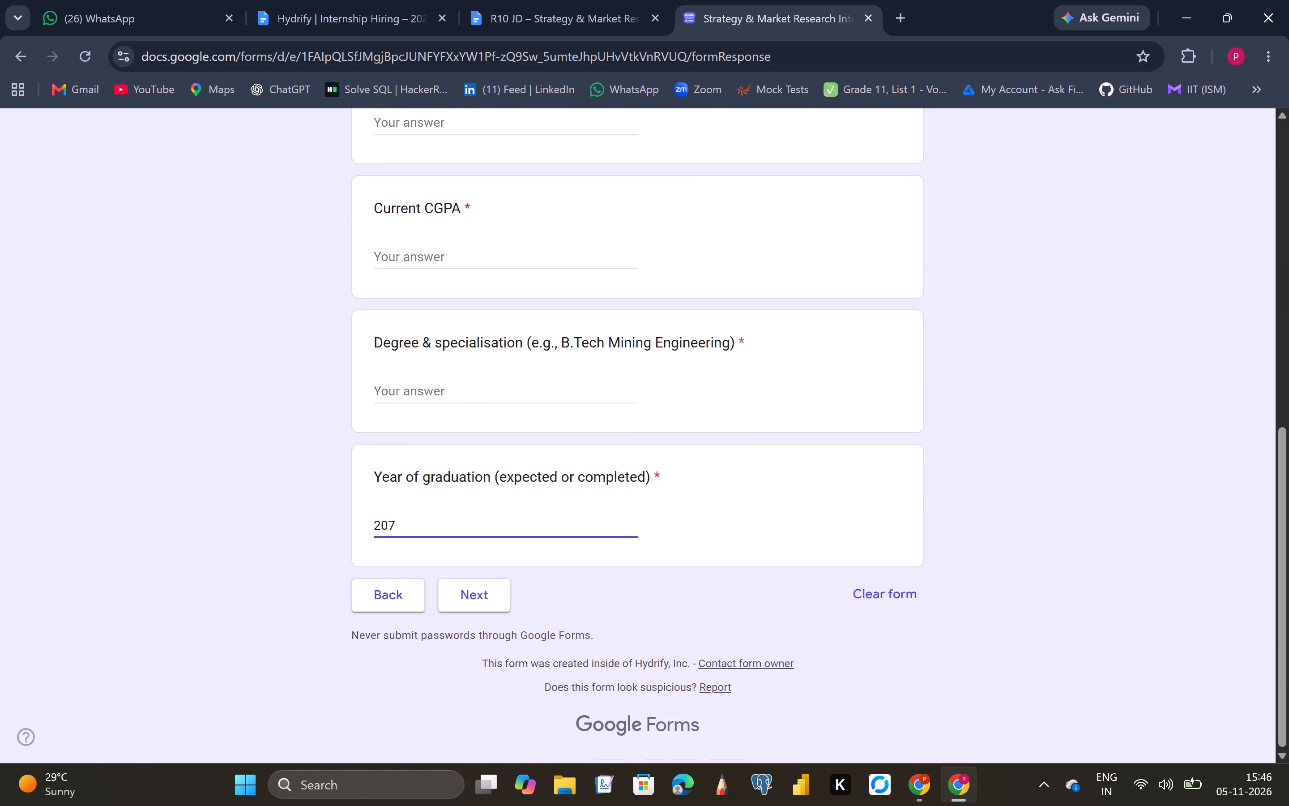
key(BackSpace)
text(27)
Enter "B.Tech Mineral and Metallurgical Engineering" as the degree and specialisation answer.
click(459, 391)
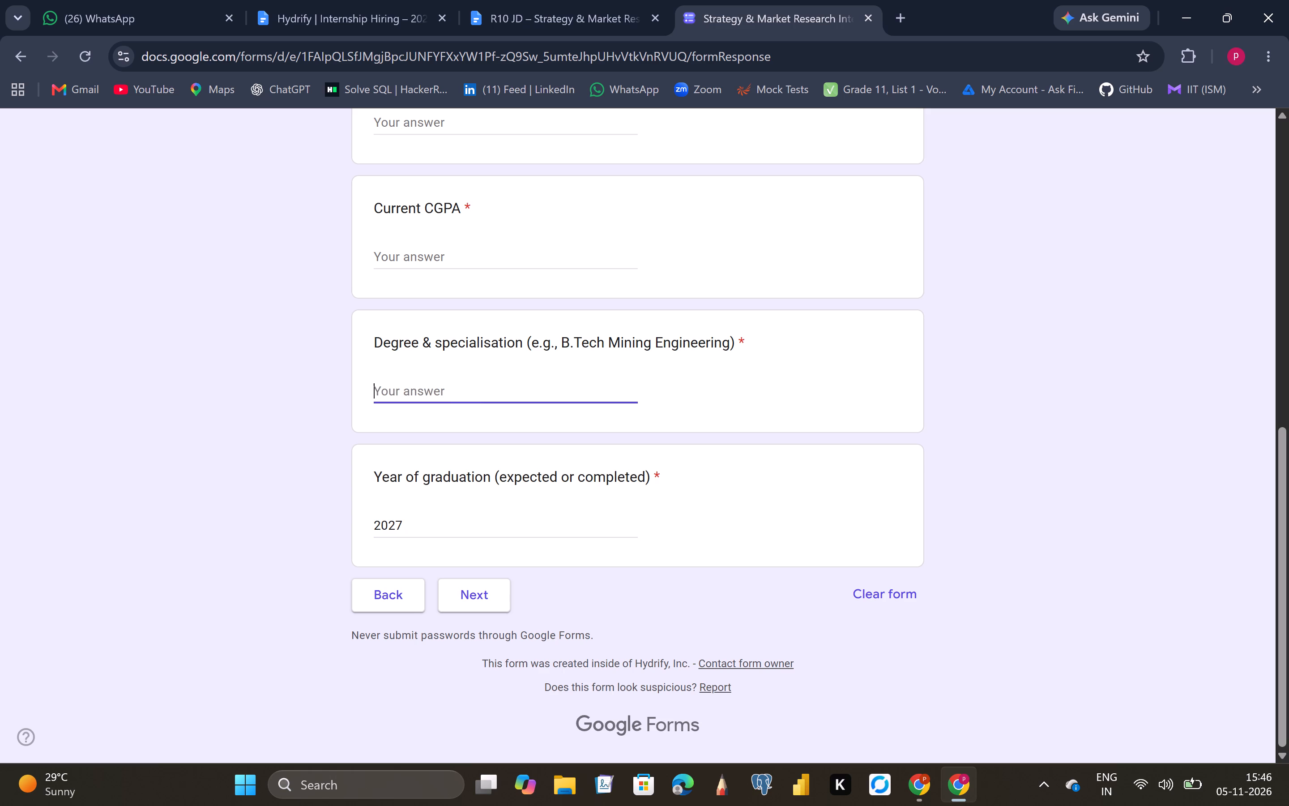
key(b)
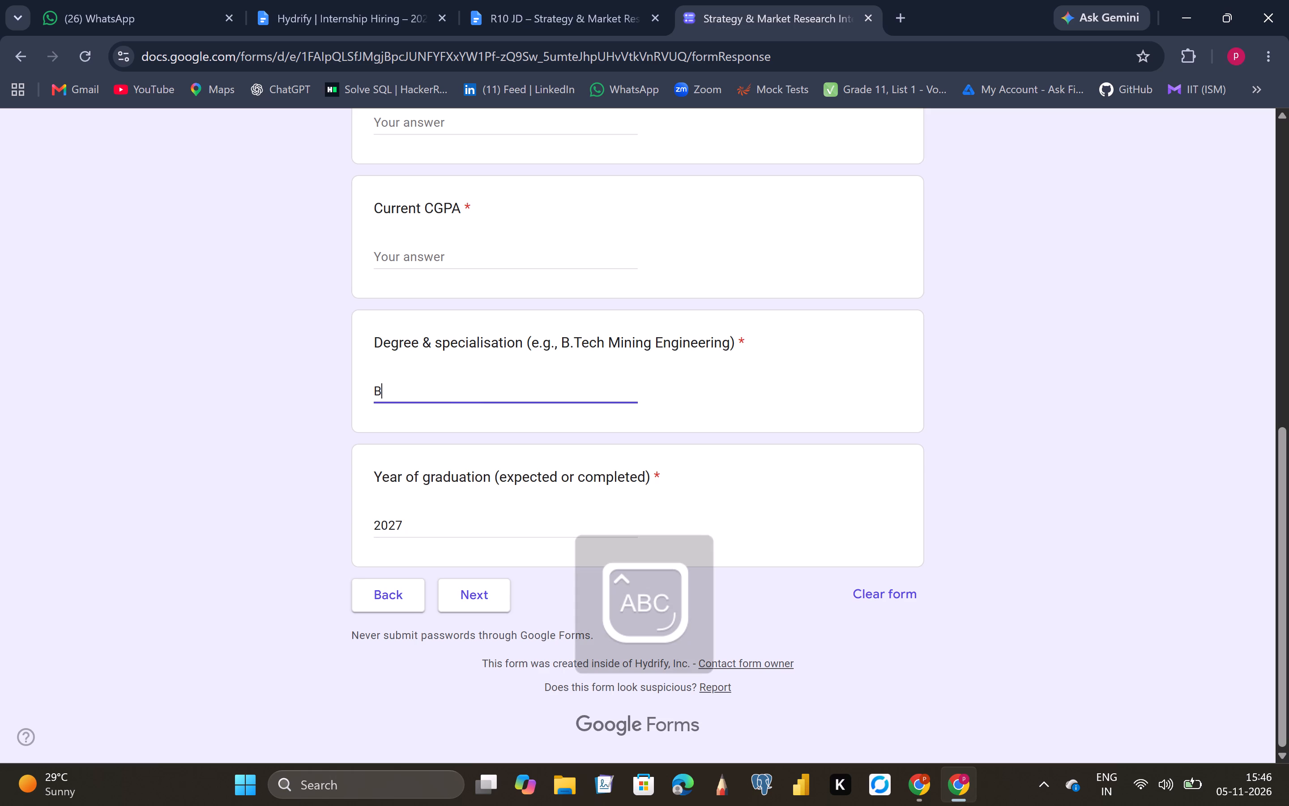
text(tech)
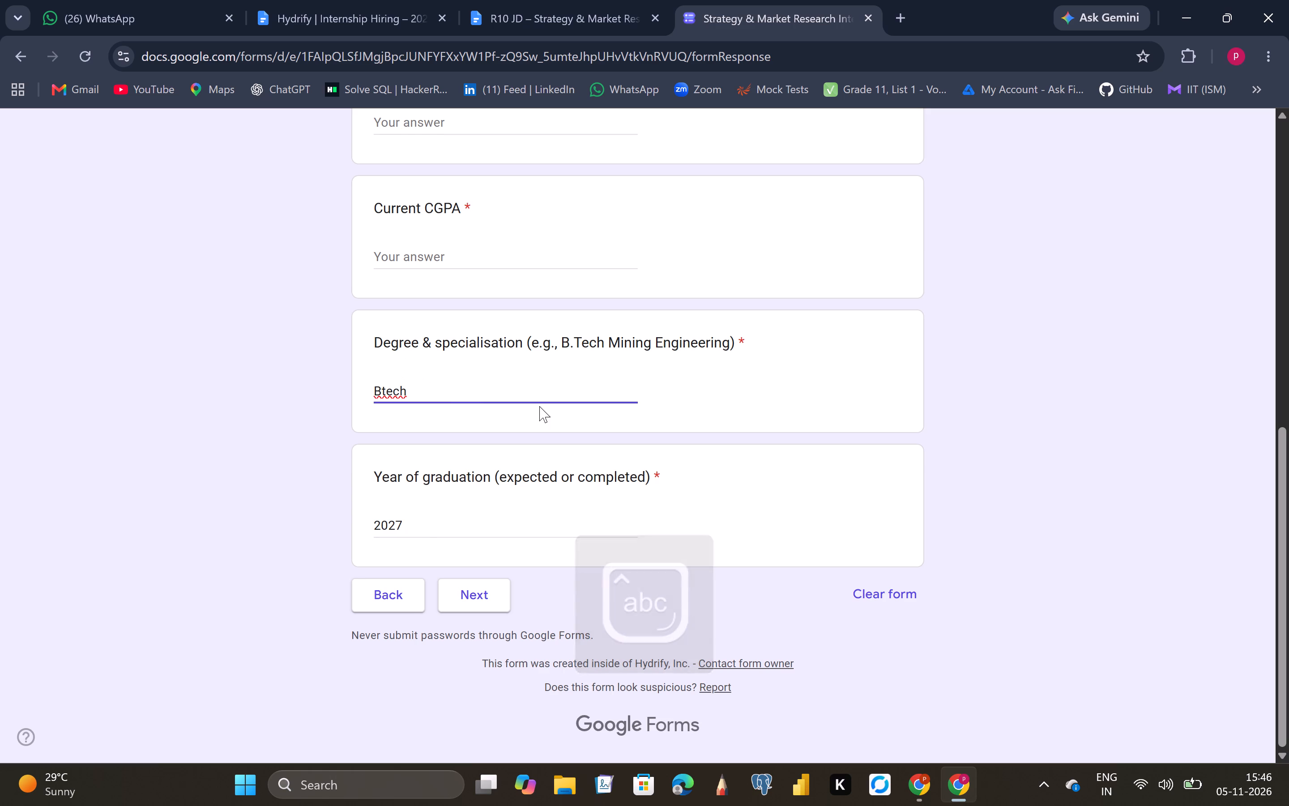
scroll(539, 406, up, 1)
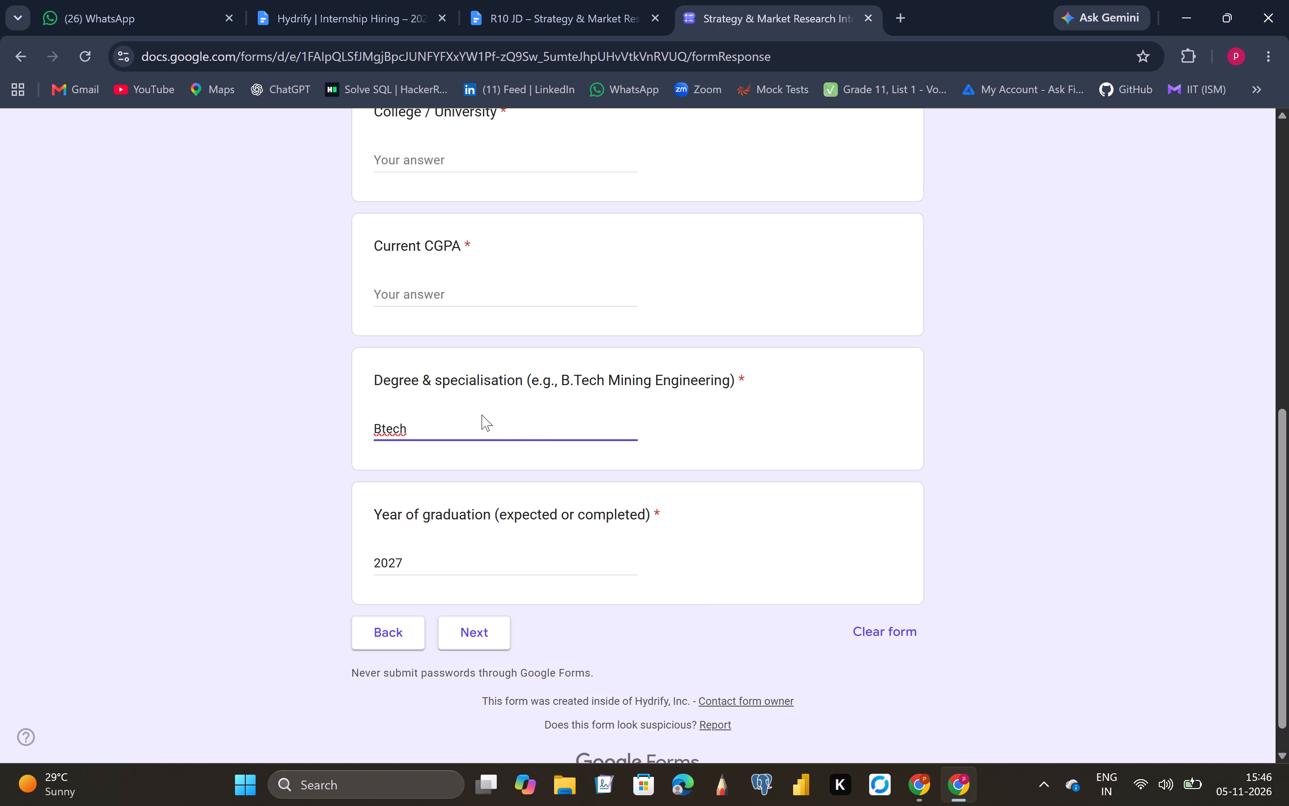
key(space)
key(BackSpace)
key(BackSpace)
key(BackSpace)
key(BackSpace)
key(BackSpace)
key(space)
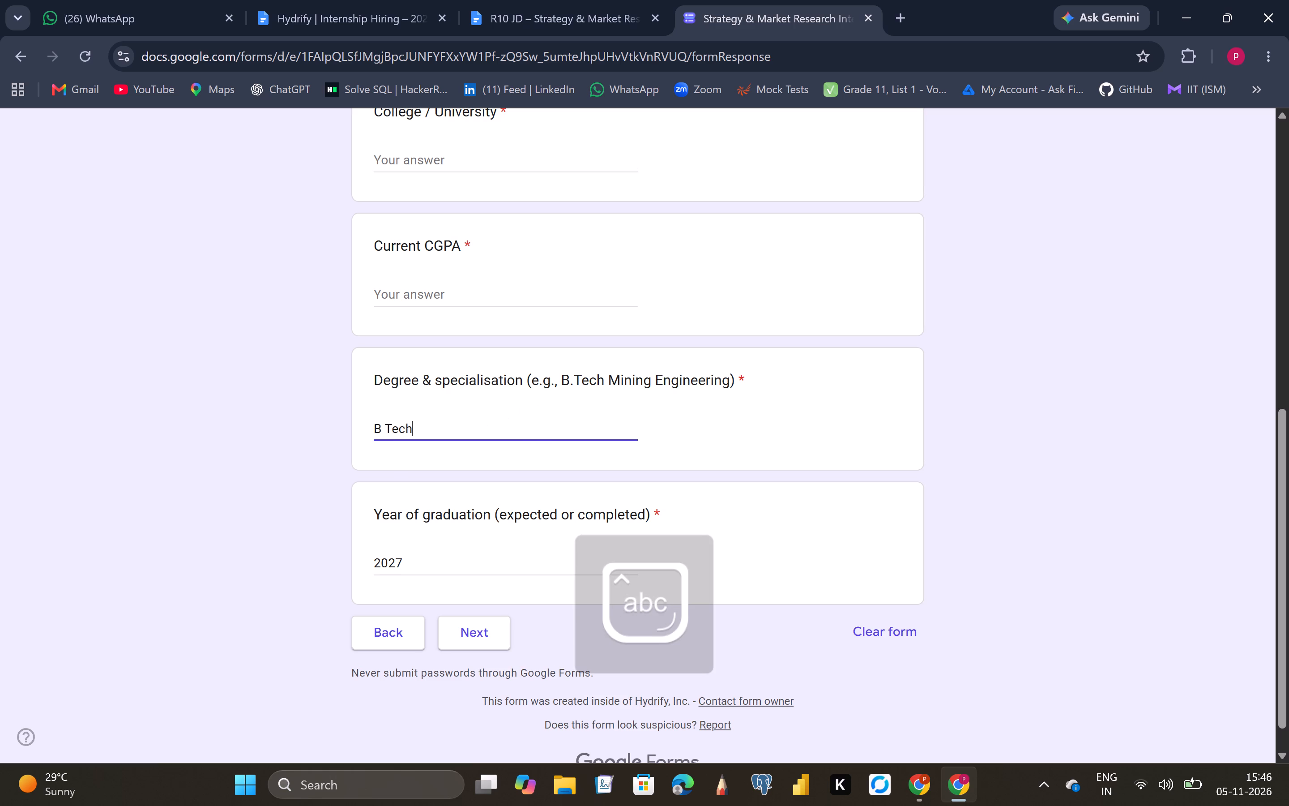
text(ineral ans)
key(space)
key(BackSpace)
key(BackSpace)
key(space)
key(BackSpace)
text(d)
key(space)
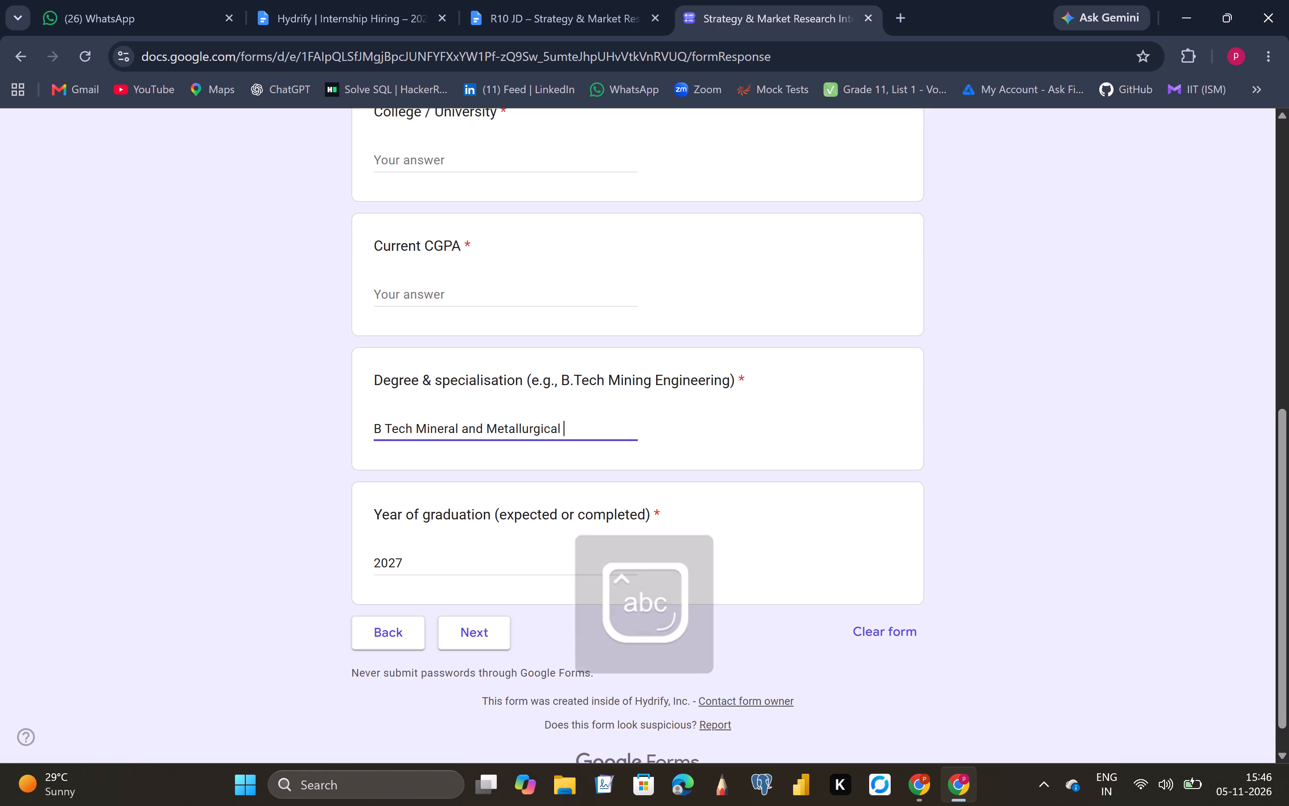
text(ngineerinng)
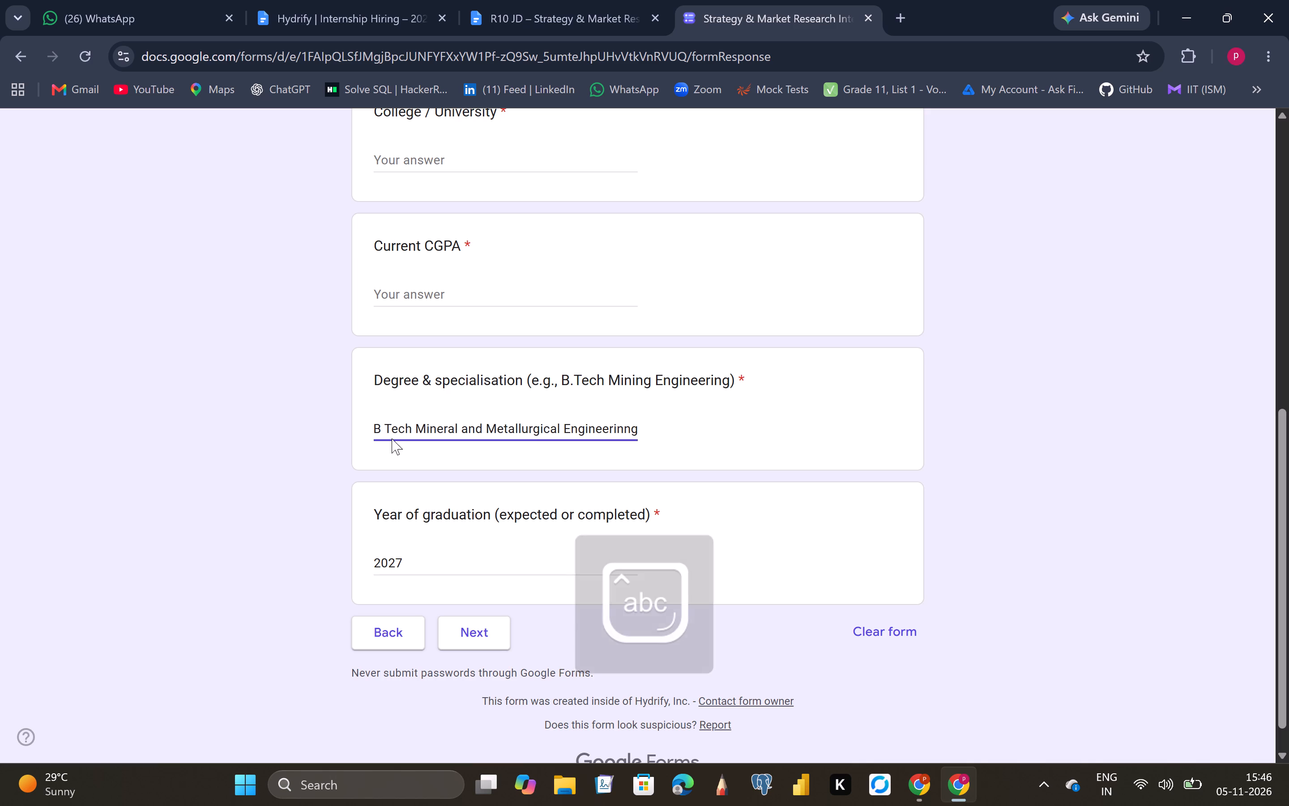
click(639, 431)
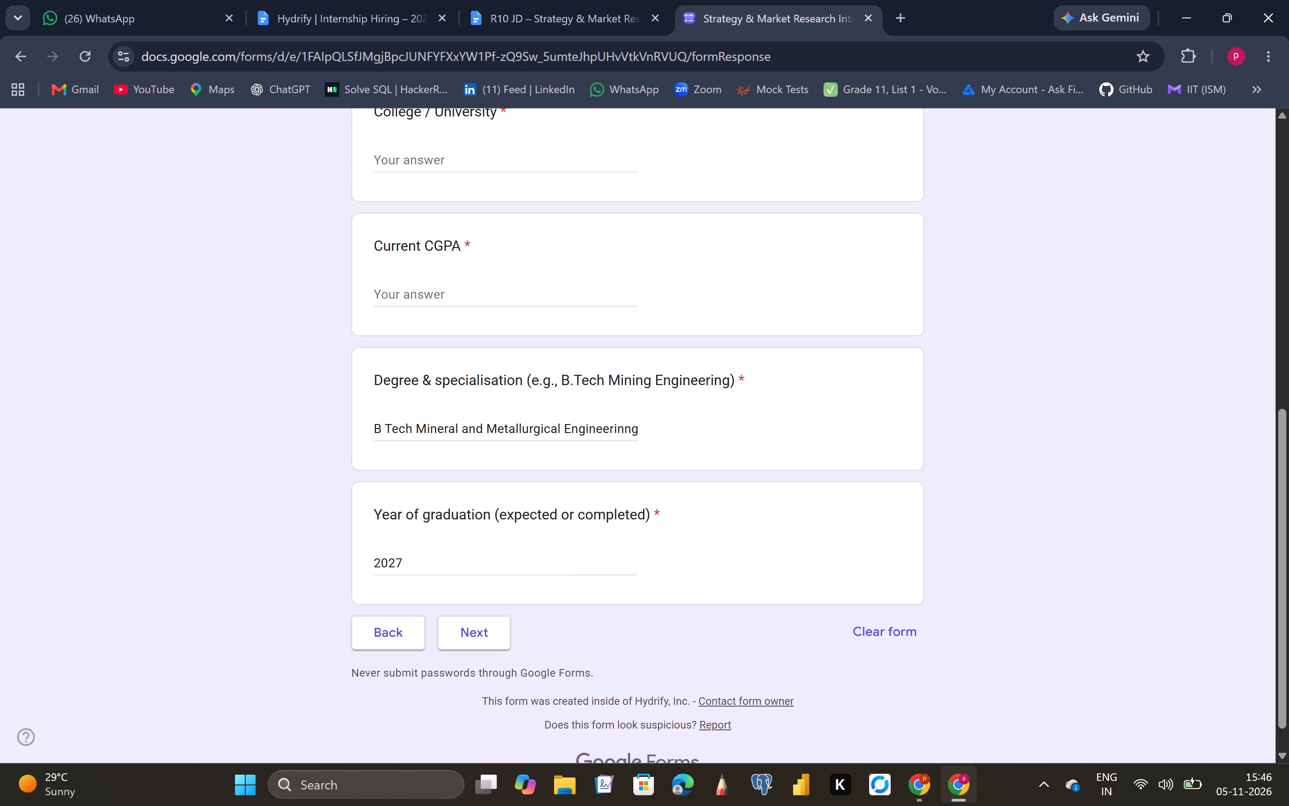
click(632, 424)
key(BackSpace)
click(386, 429)
key(BackSpace)
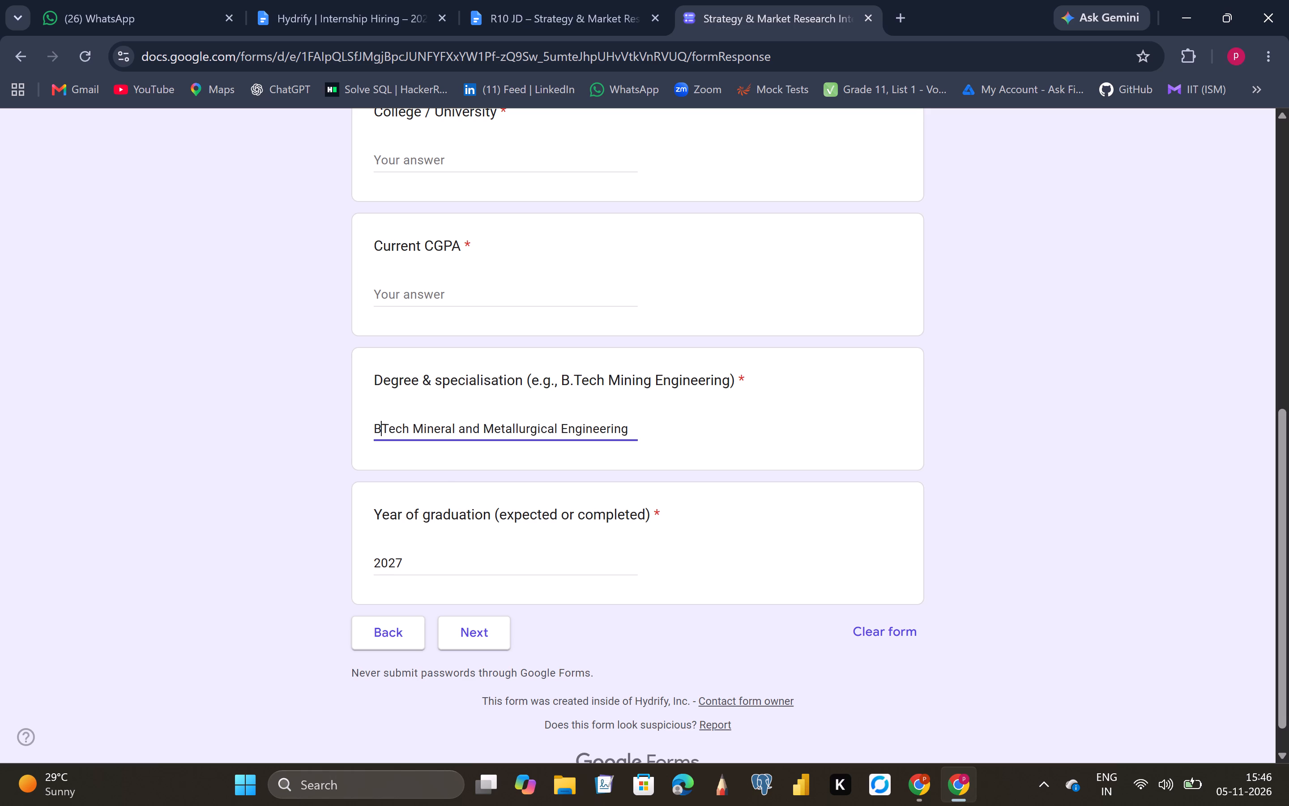
key(period)
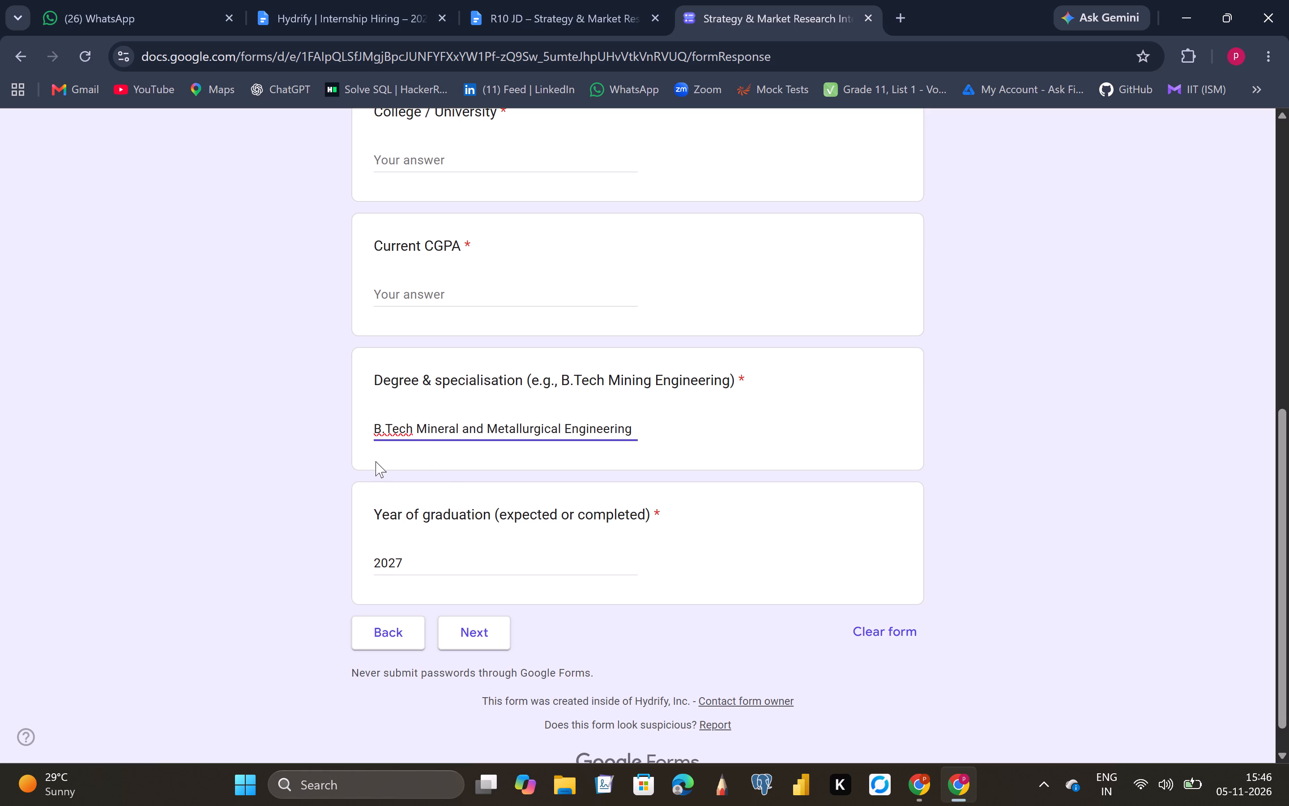
Enter 7.09 as the current CGPA.
scroll(612, 460, up, 1)
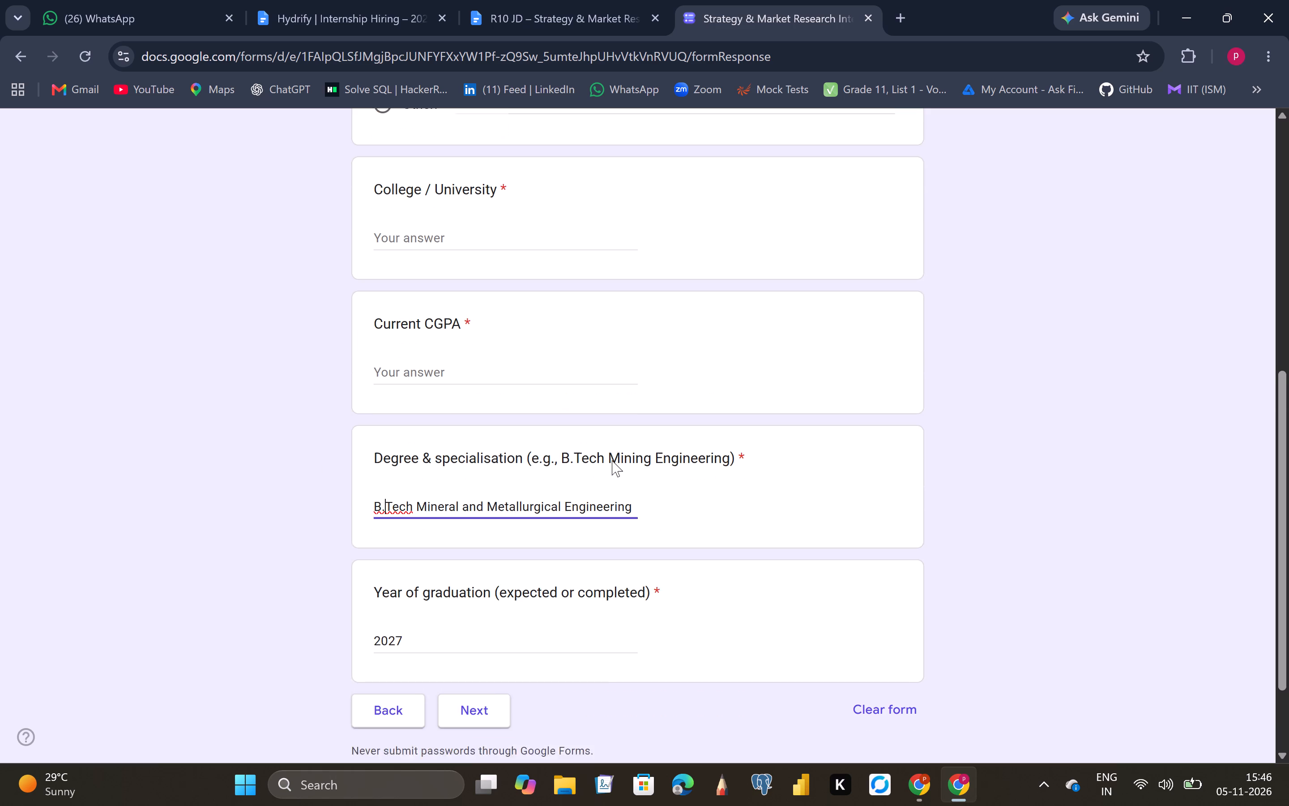
scroll(612, 460, up, 1)
click(468, 392)
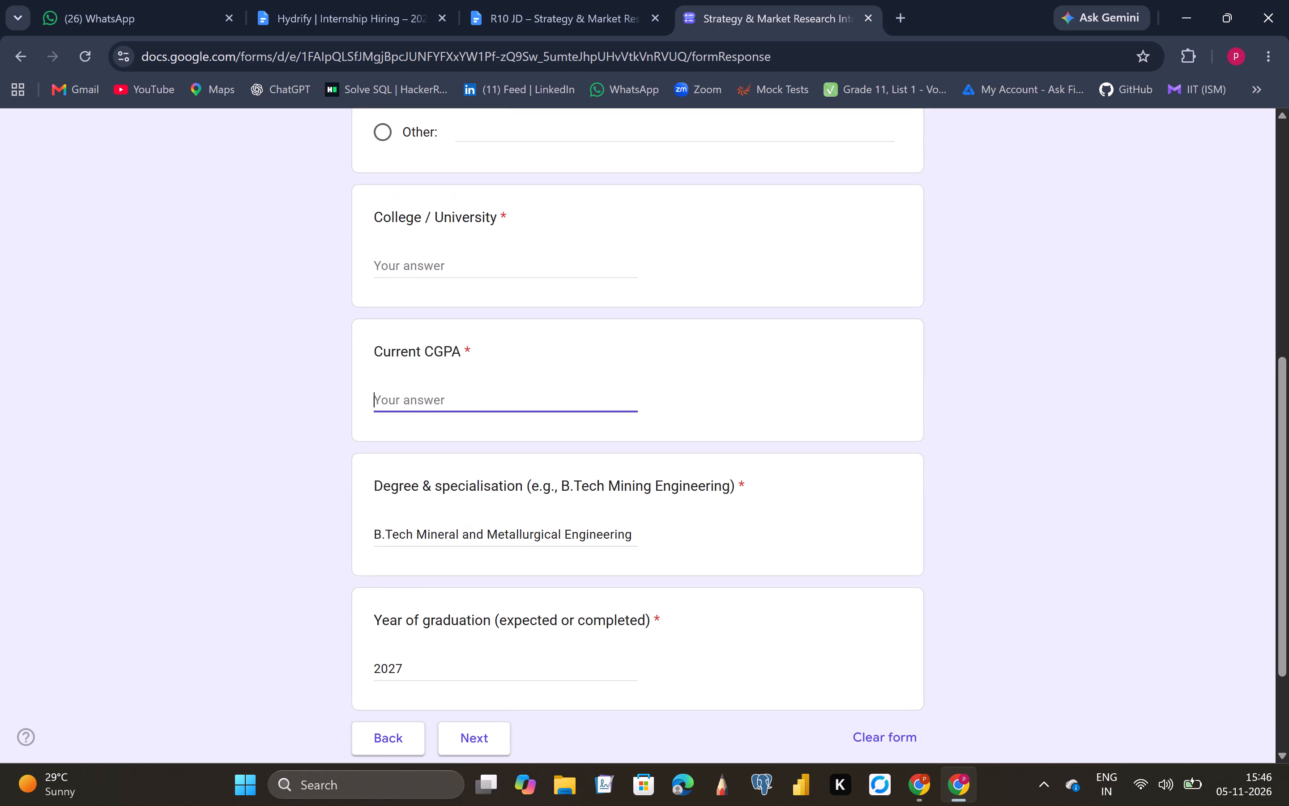
text(7.09)
Enter "IIT ISM Dhanbad" as the College / University answer.
click(445, 254)
click(439, 261)
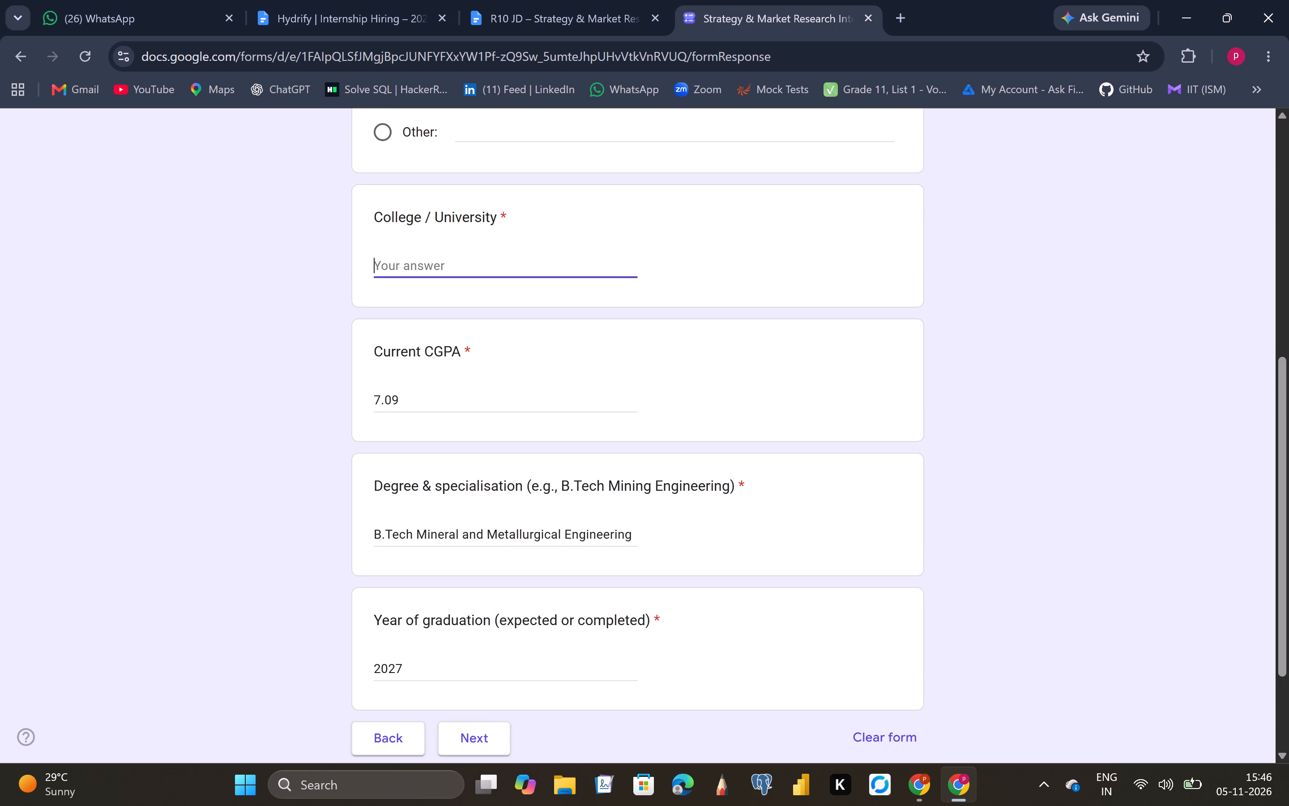
text(IIT ISM)
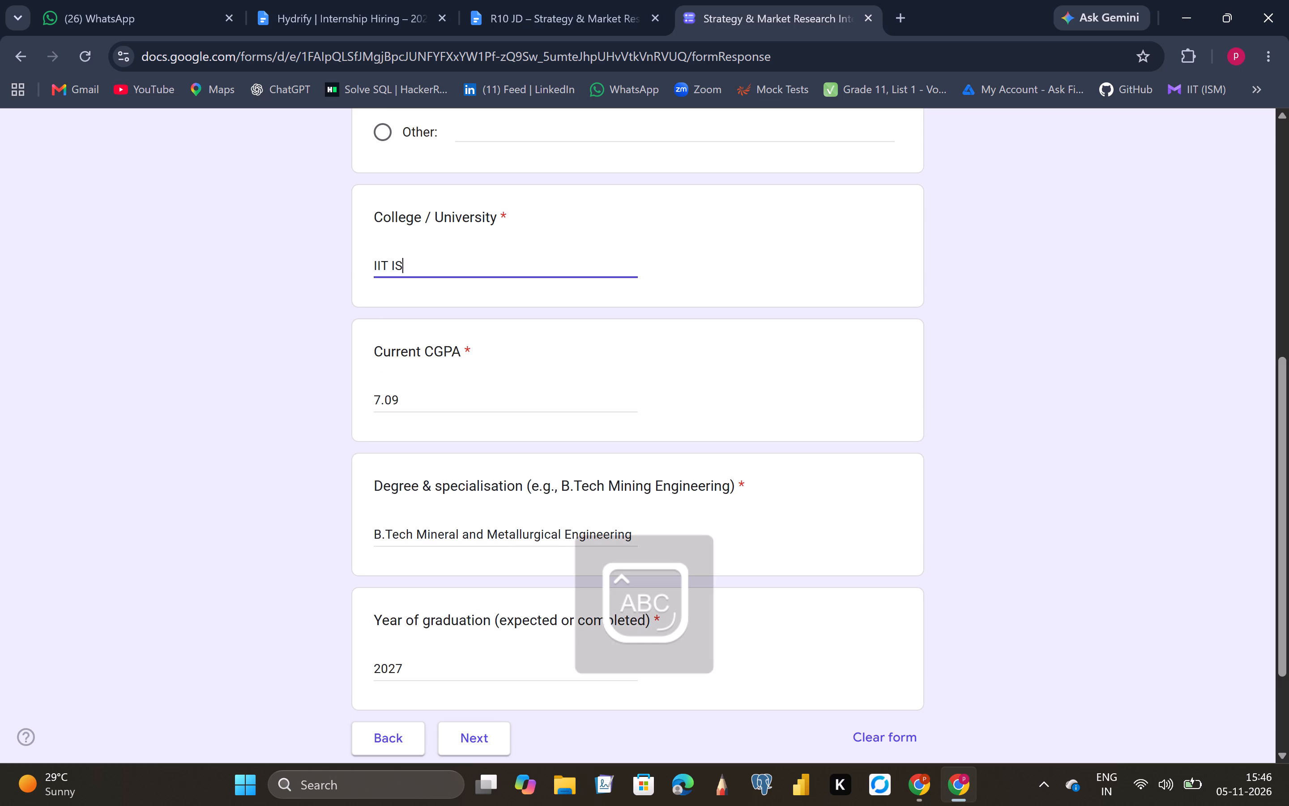
key(space)
key(d)
key(BackSpace)
key(BackSpace)
key(d)
text(nv)
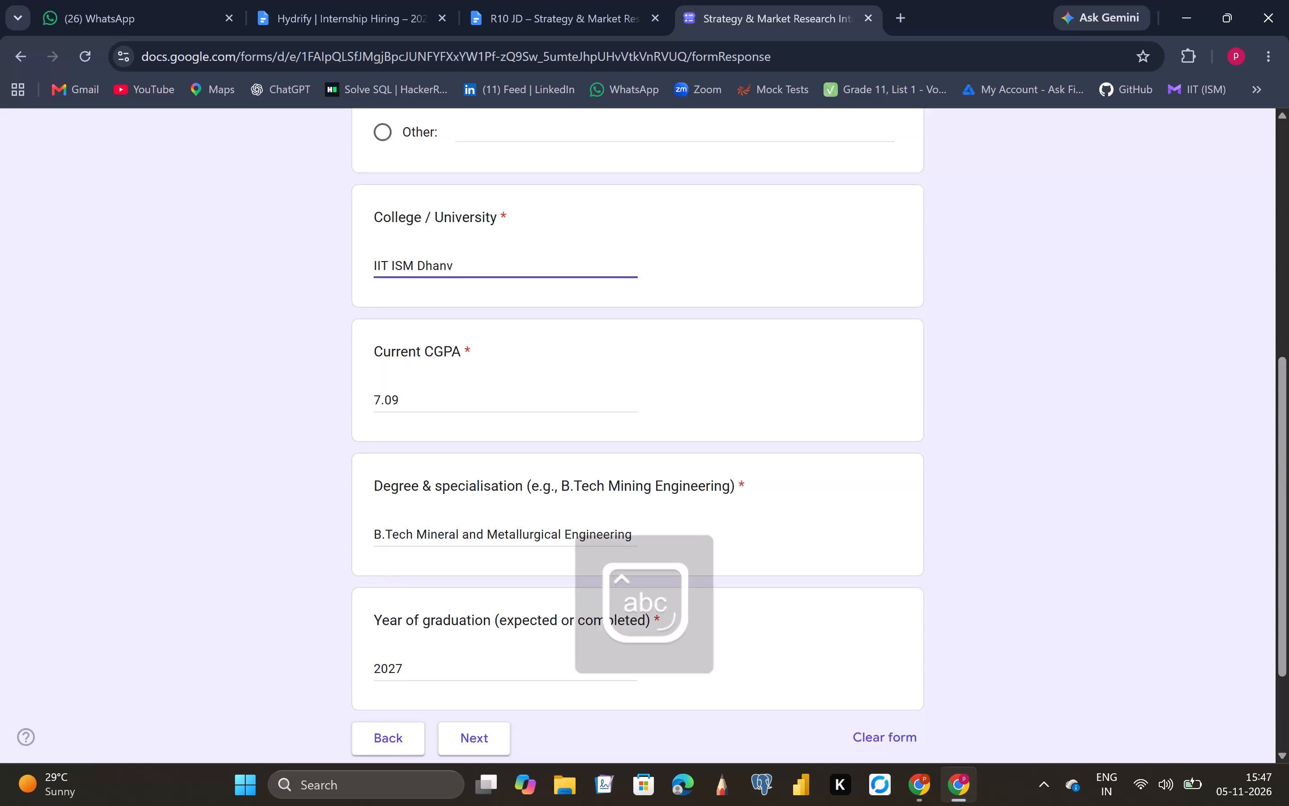
key(BackSpace)
text(bad)
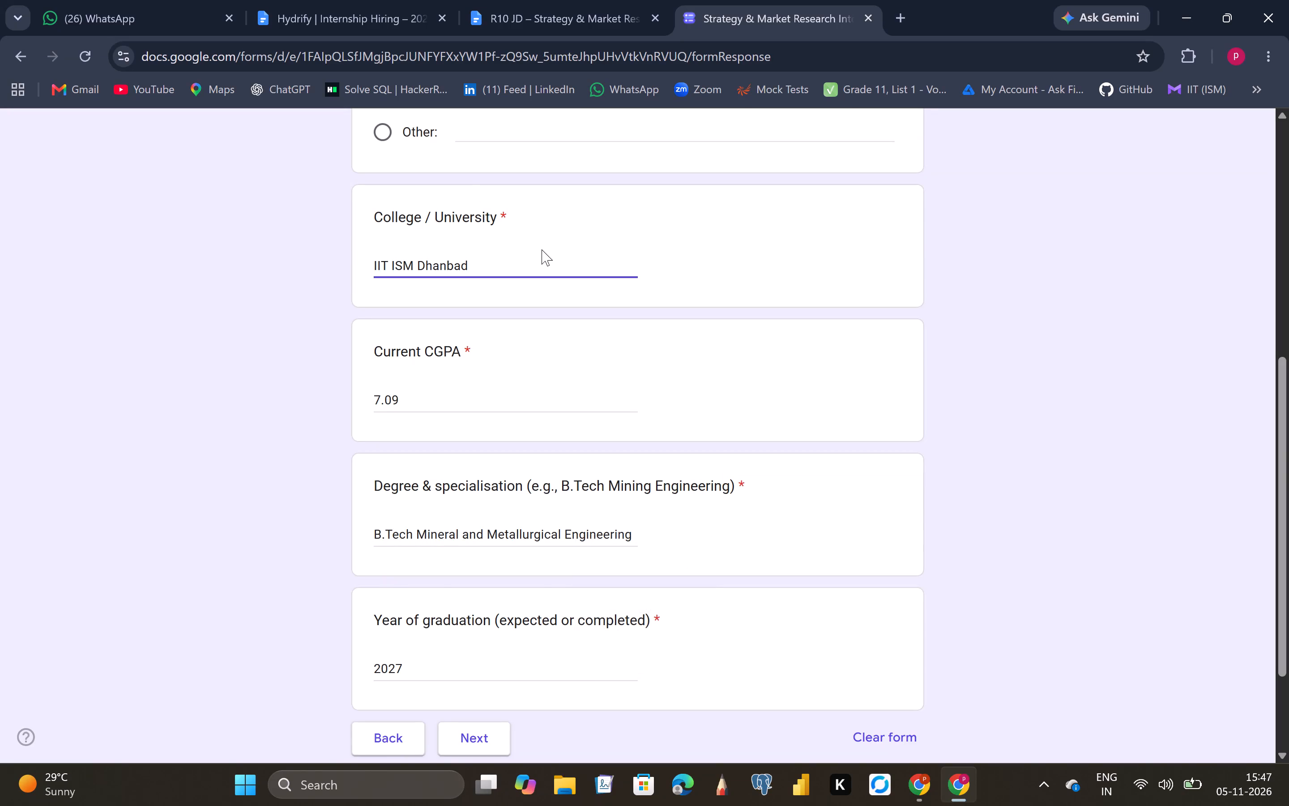
Set the current status to "Currently pursuing undergraduate degree".
scroll(542, 249, up, 3)
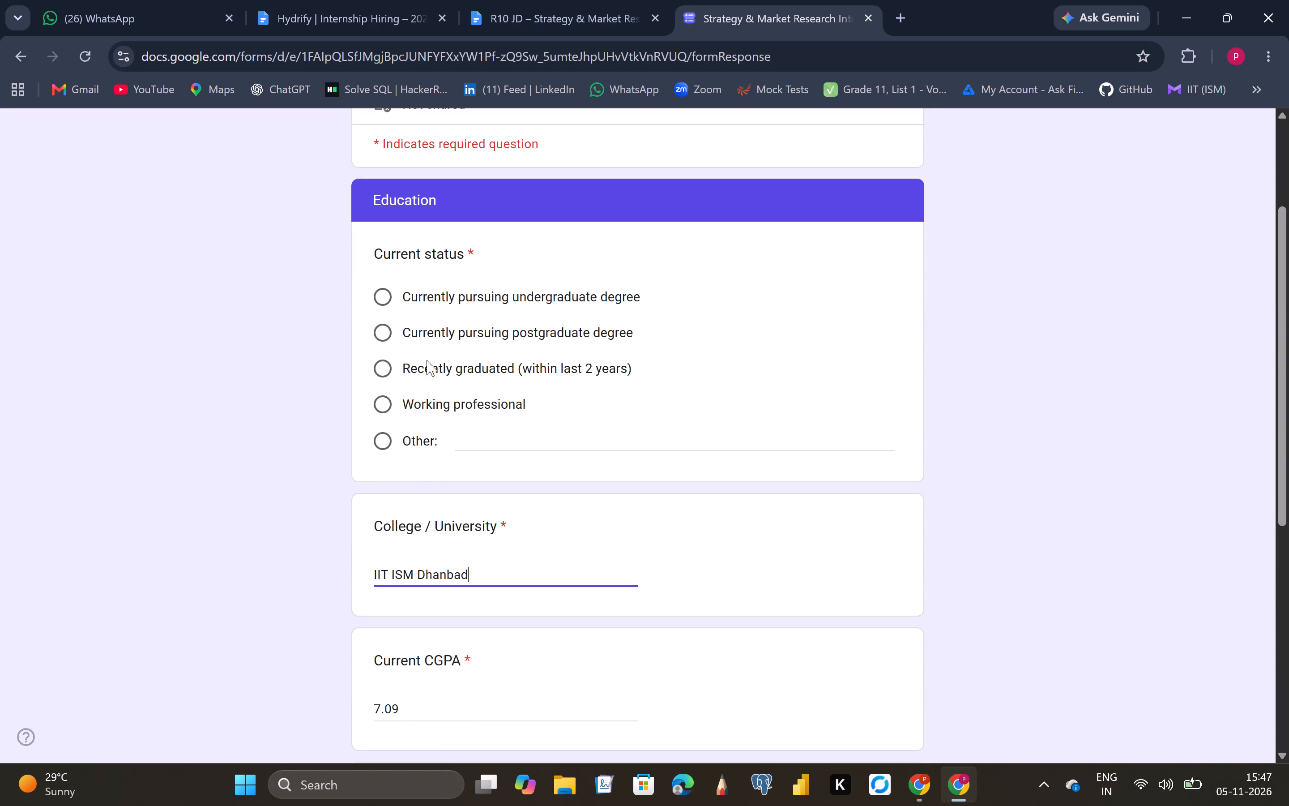
click(379, 301)
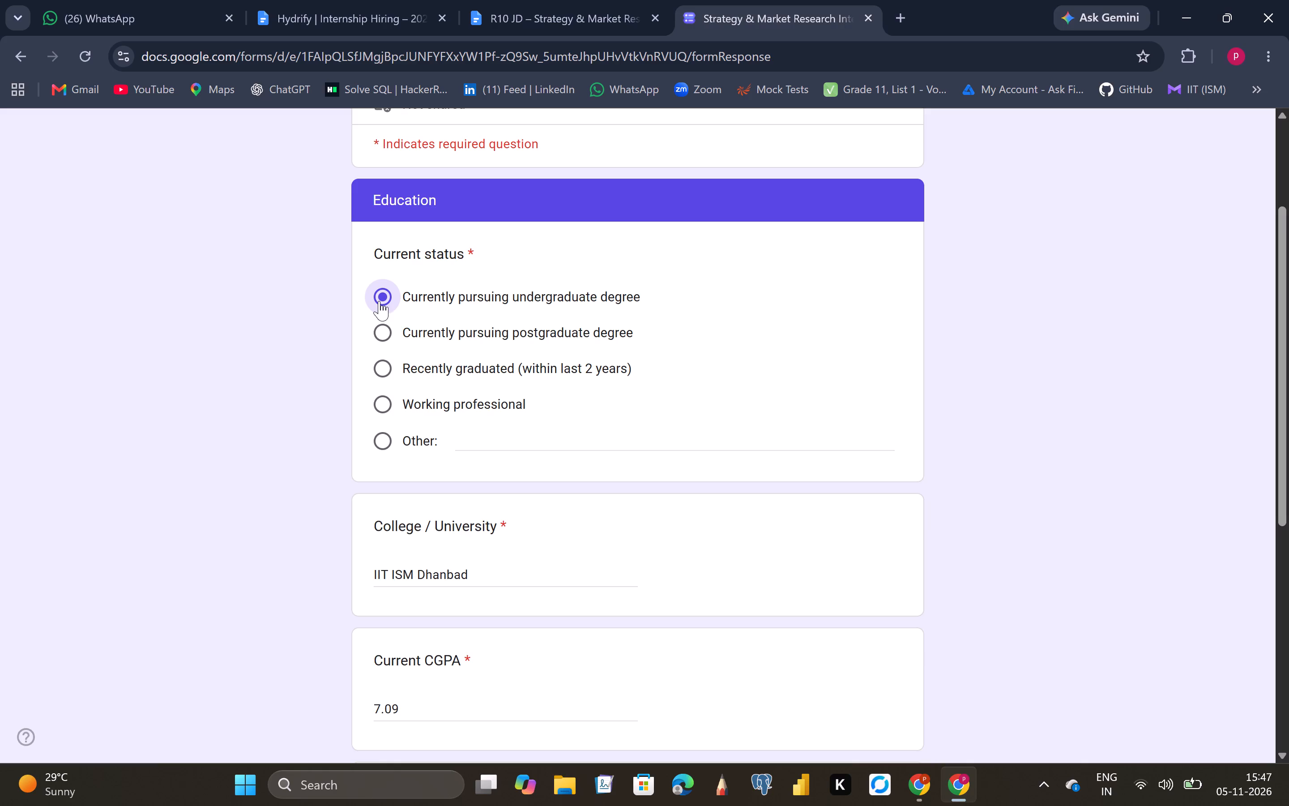
Advance the application form from Education to its Experience & skills section.
scroll(597, 484, down, 12)
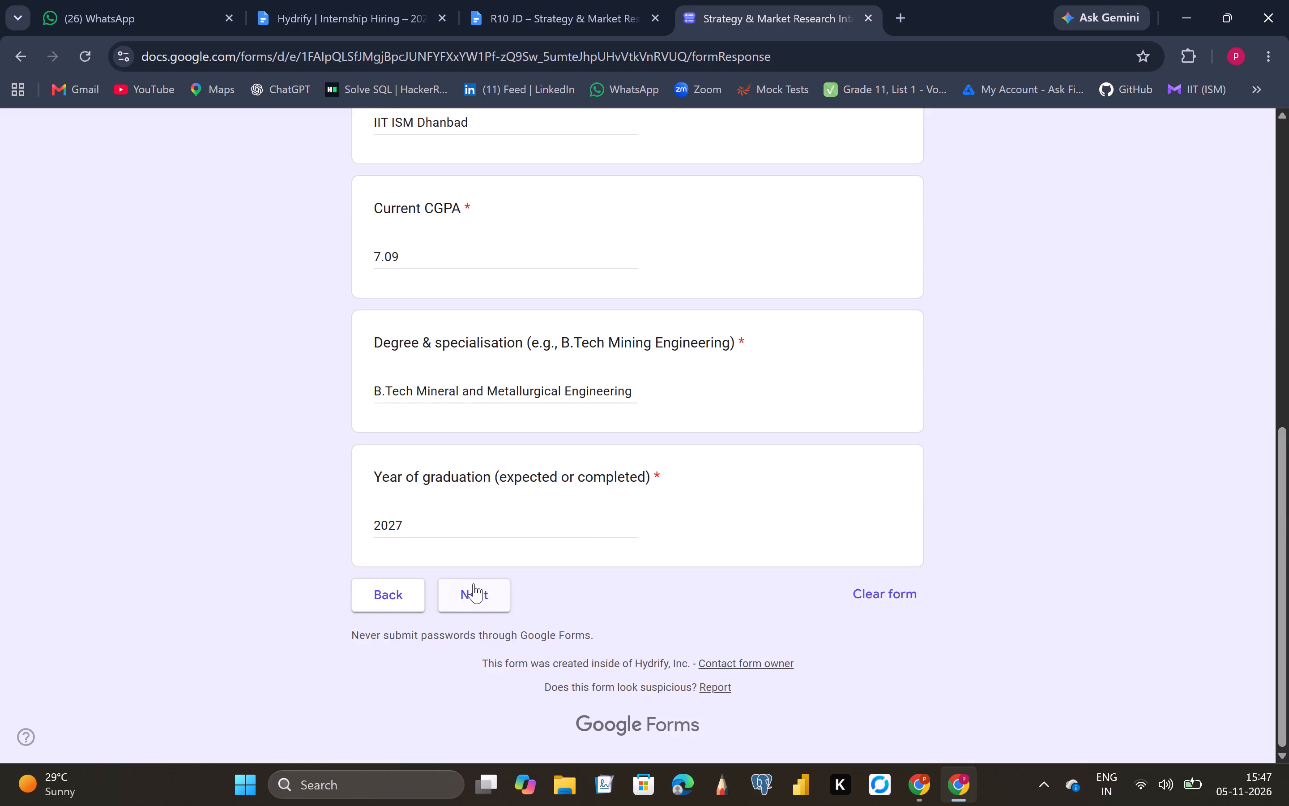
click(474, 583)
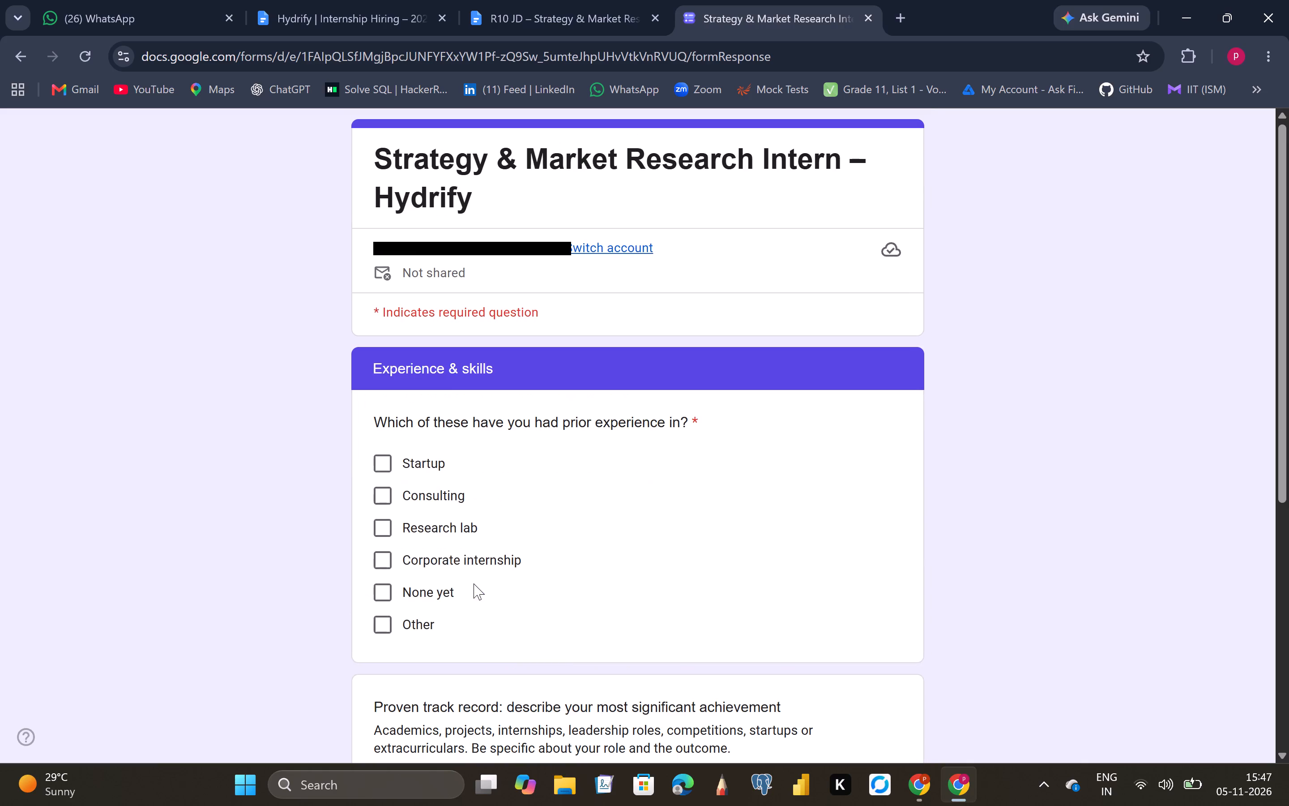
Read through the Experience & skills questions on prior experience, most significant achievement and taking initiative.
scroll(560, 532, down, 2)
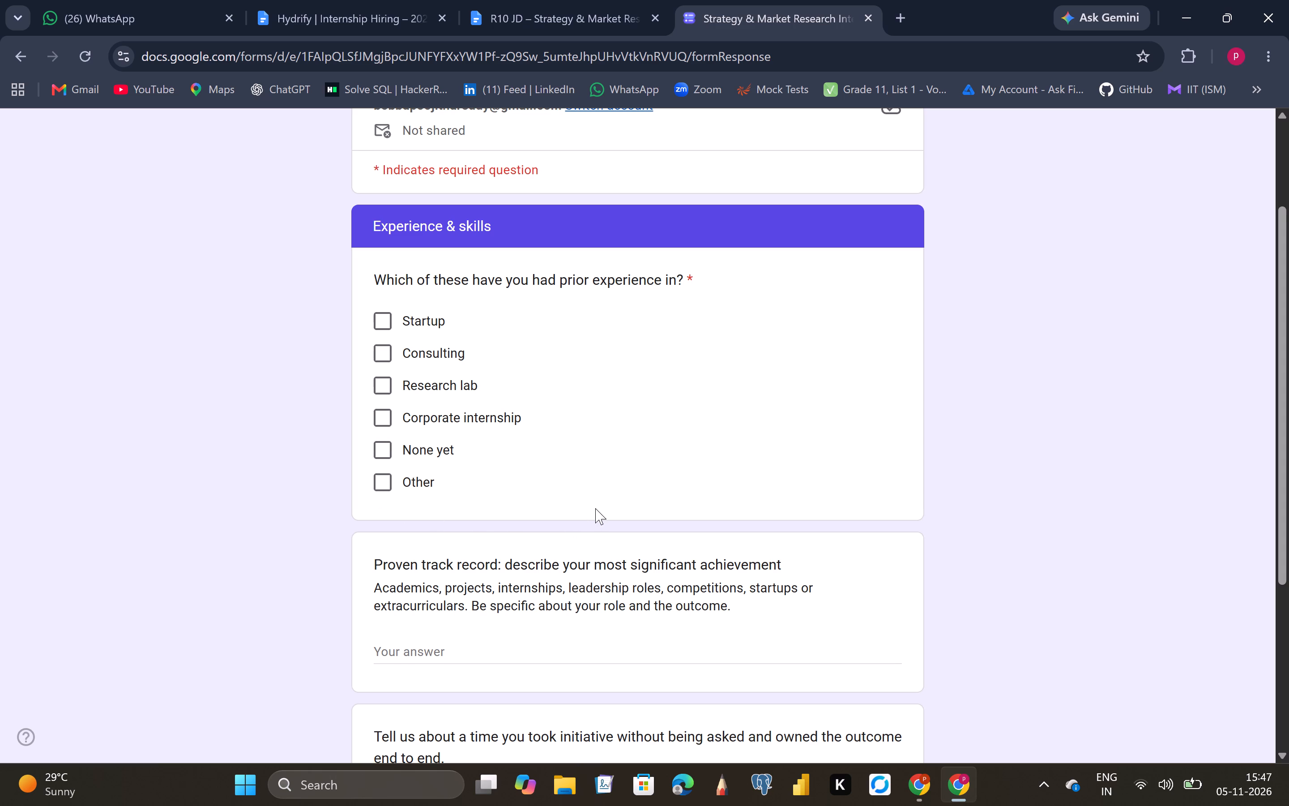
scroll(595, 508, down, 3)
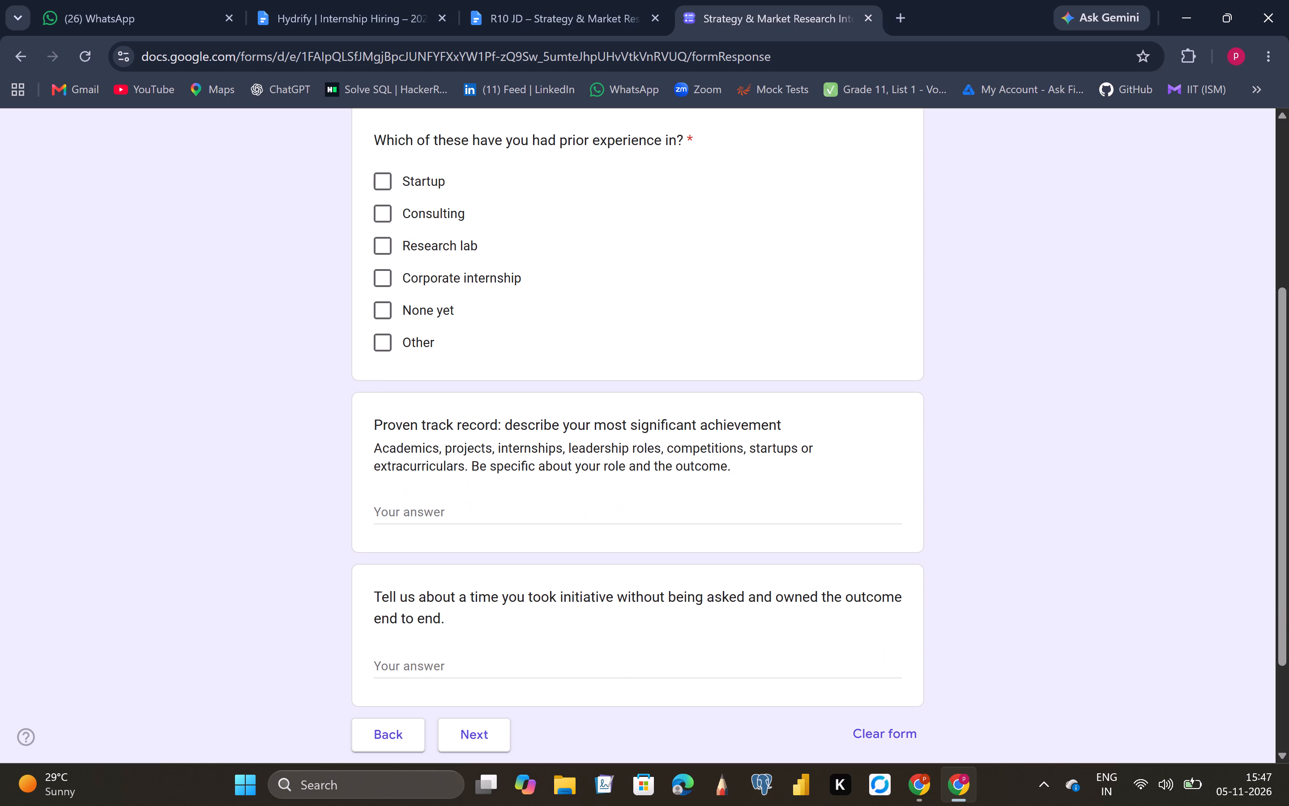
scroll(595, 508, down, 2)
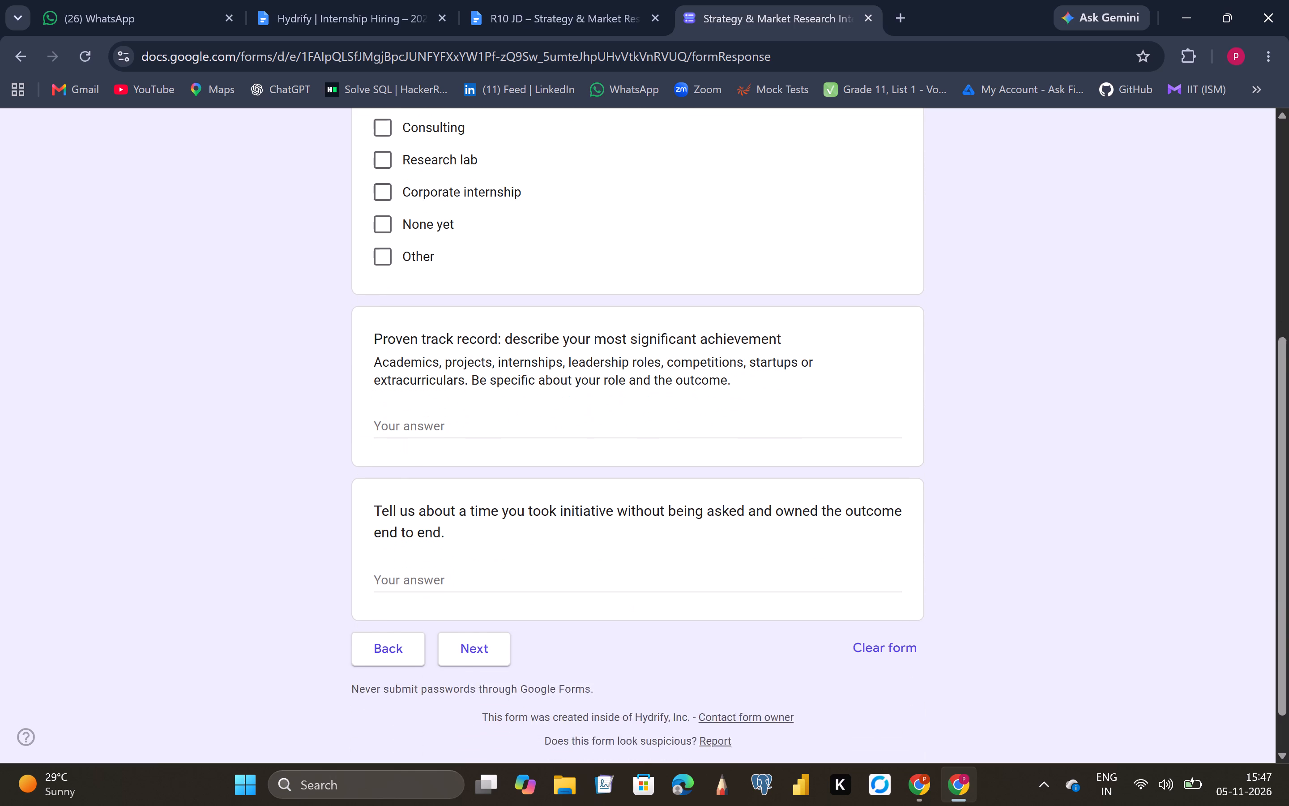
scroll(595, 508, down, 1)
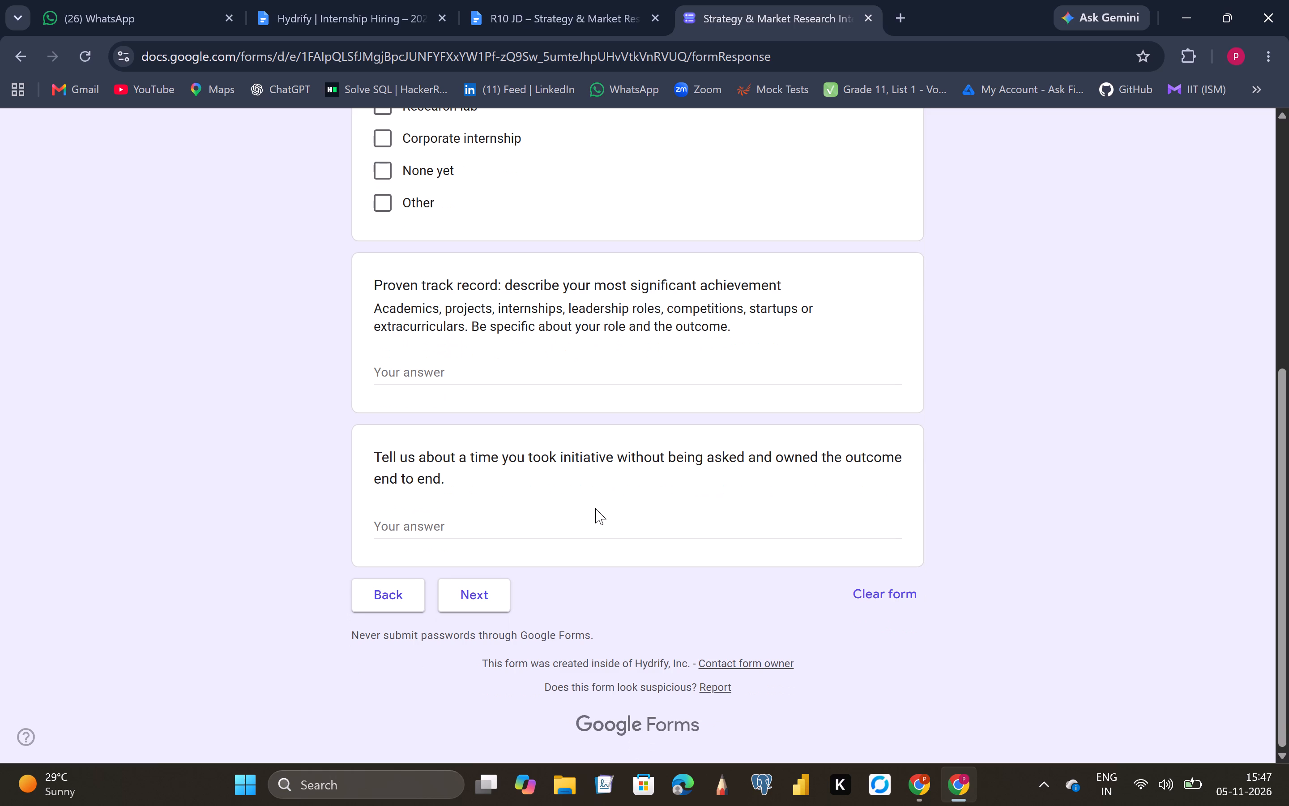
scroll(595, 508, up, 1)
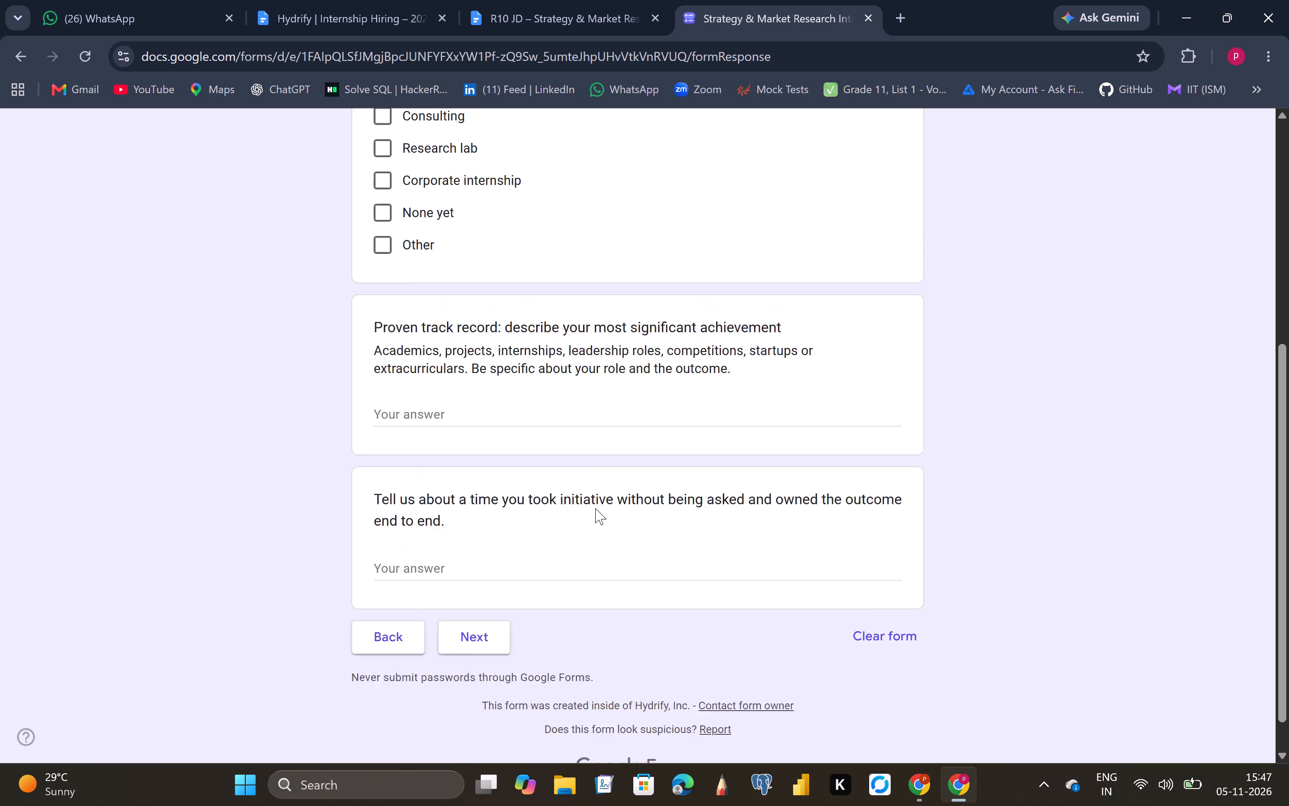
scroll(595, 508, up, 2)
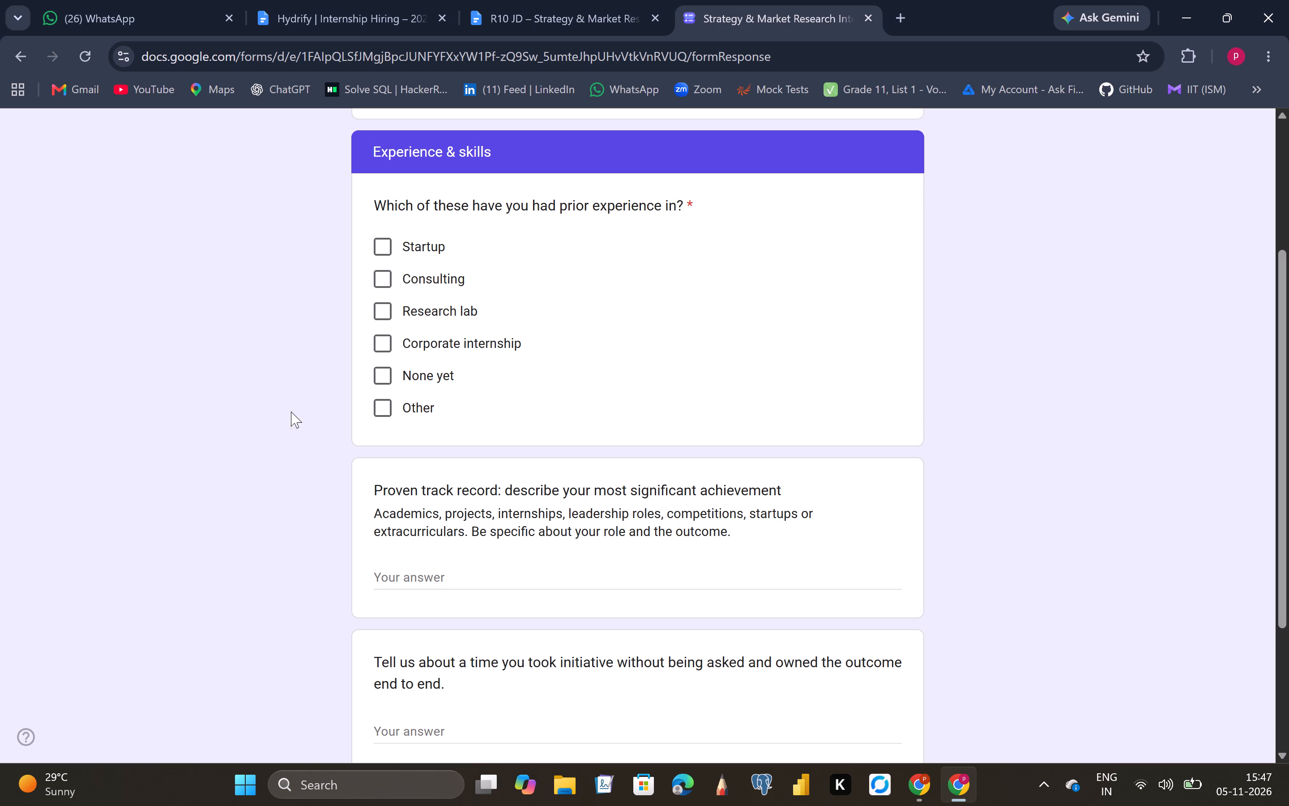